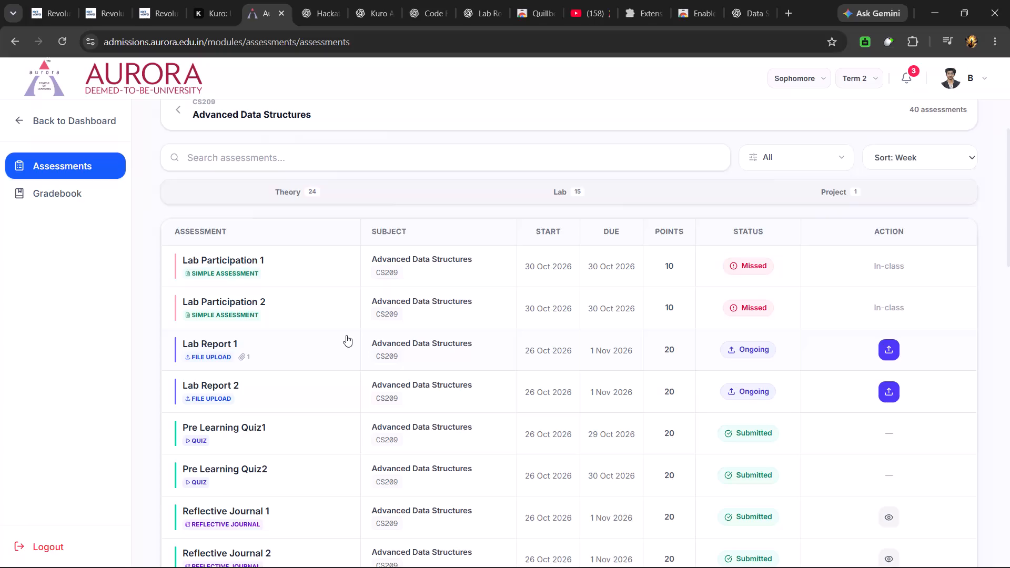
View the Lab Report 1 assessment details for Advanced Data Structures and close them again.
left_click(356, 349)
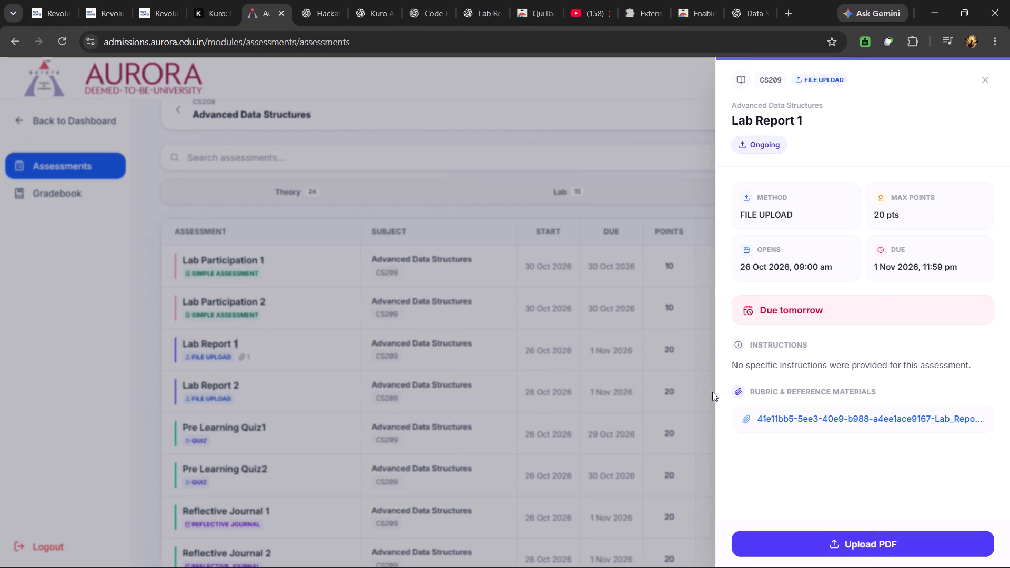
left_click(573, 343)
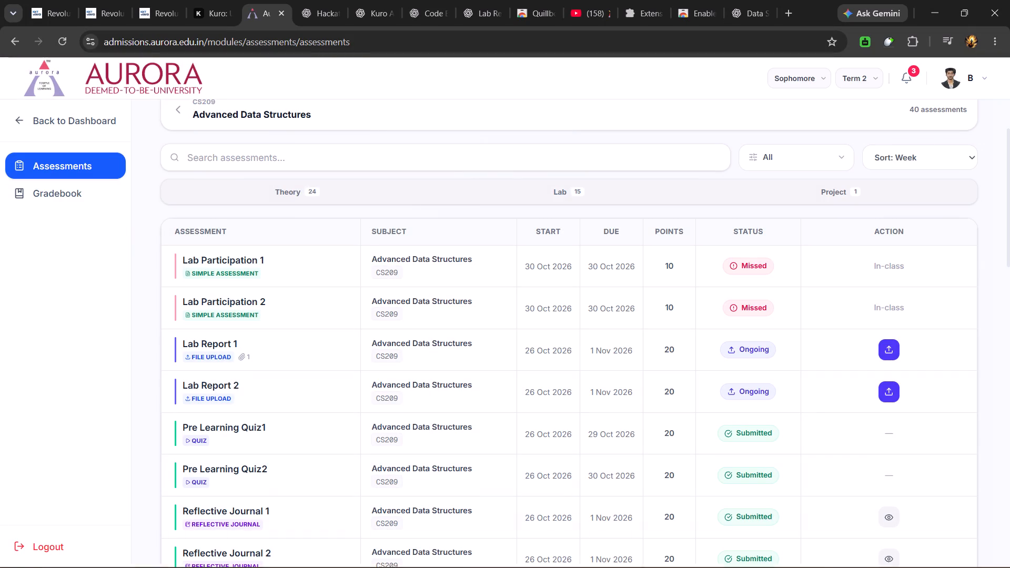
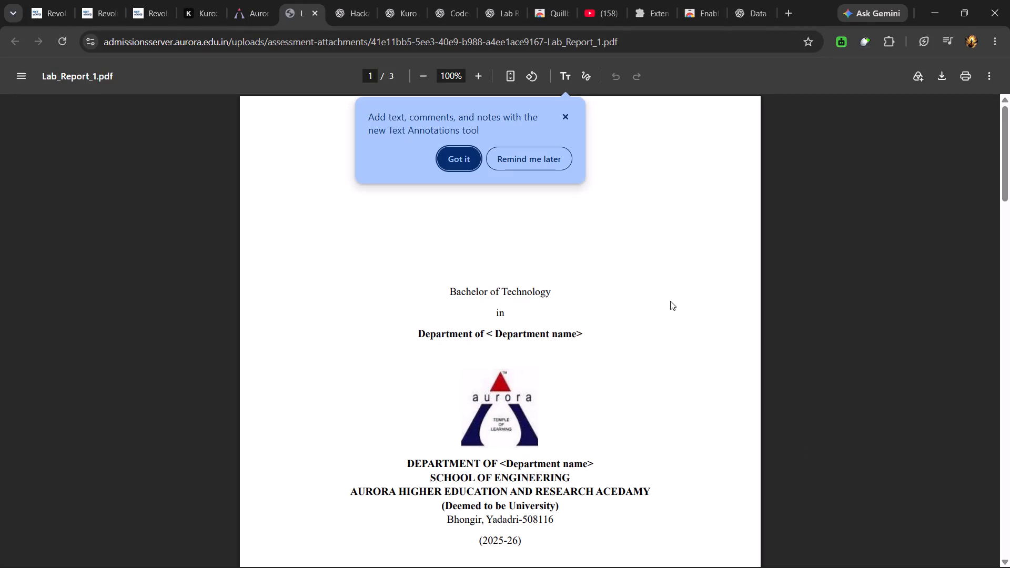
Dismiss the text annotations tip and read through the Lab_Report_1.pdf template, including the certificate page and the list of experiments.
left_click(471, 166)
scroll(510, 381, "down", 9)
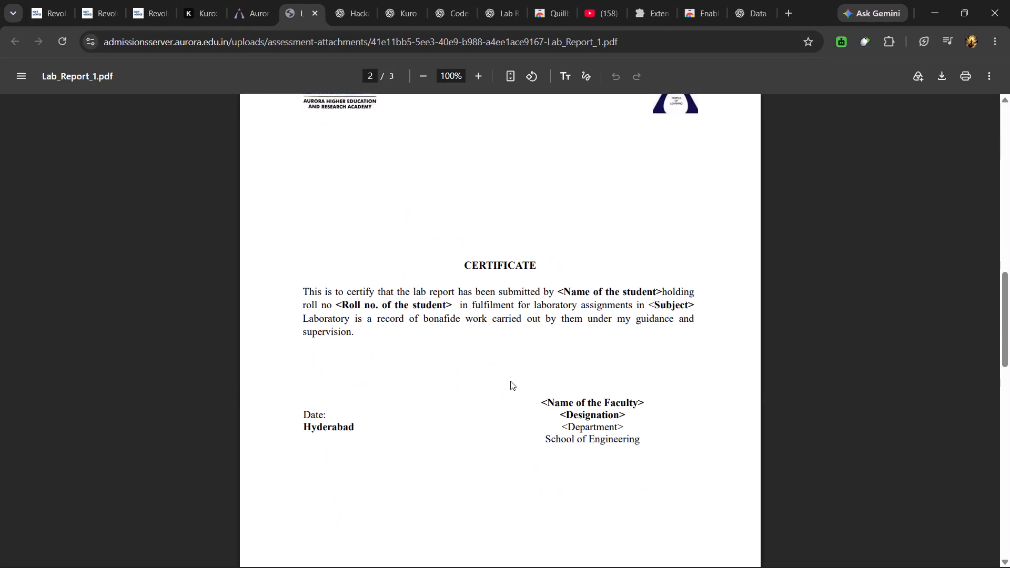
scroll(510, 381, "down", 6)
scroll(510, 381, "up", 2)
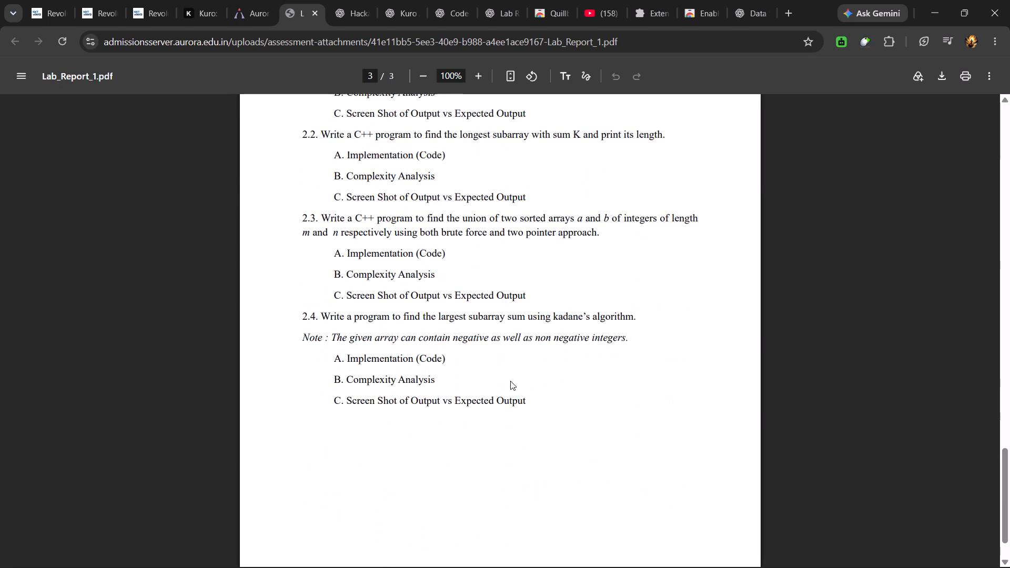
scroll(510, 381, "up", 3)
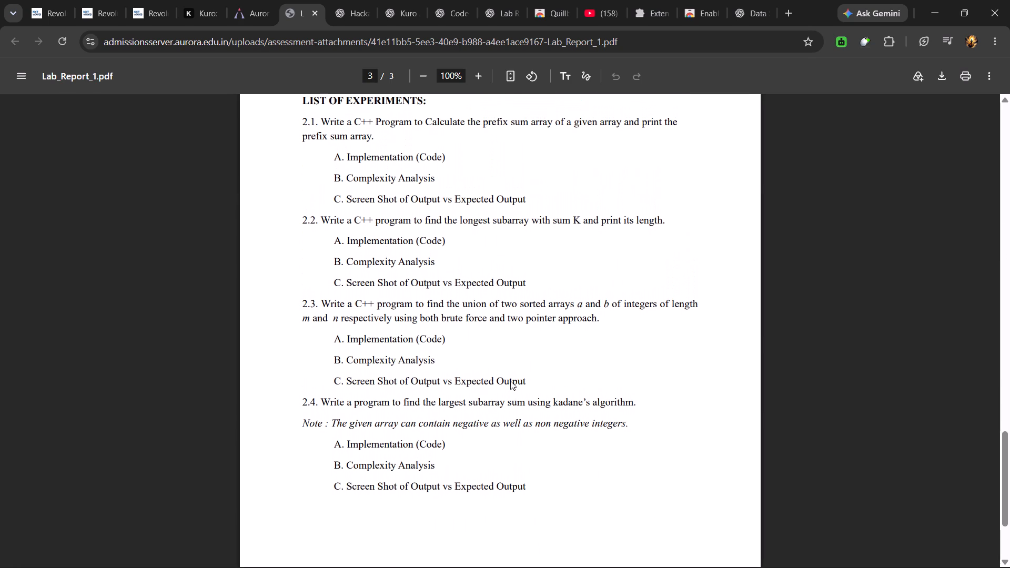
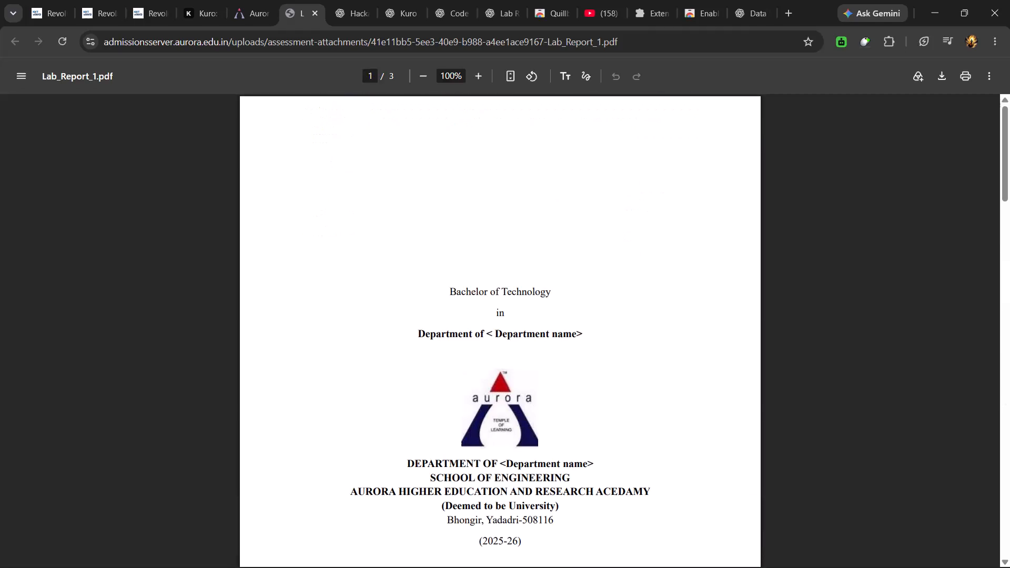
Download the Lab_Report_1 PDF template and save it in the Downloads folder under its existing name.
left_click(934, 68)
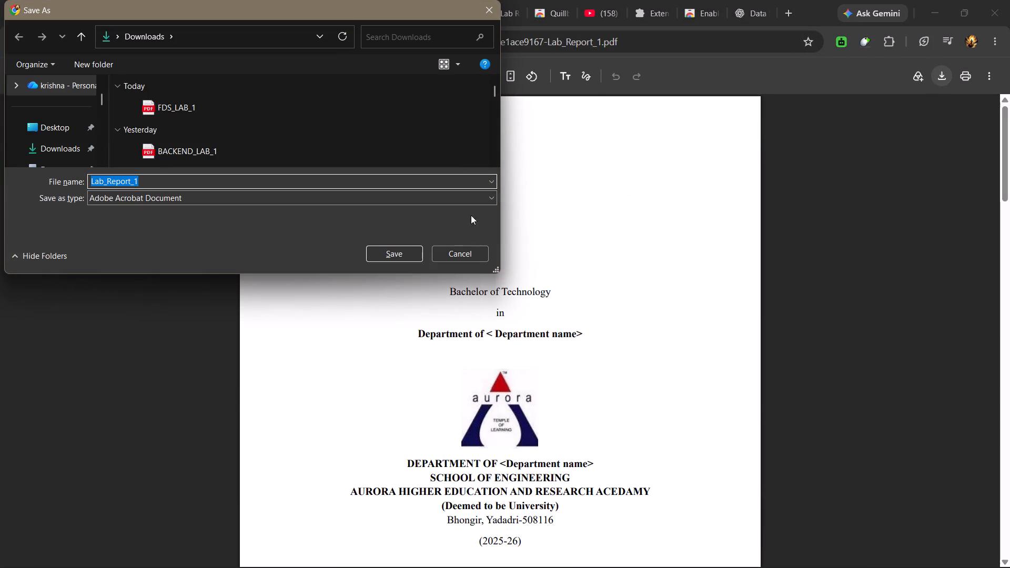
left_click(411, 253)
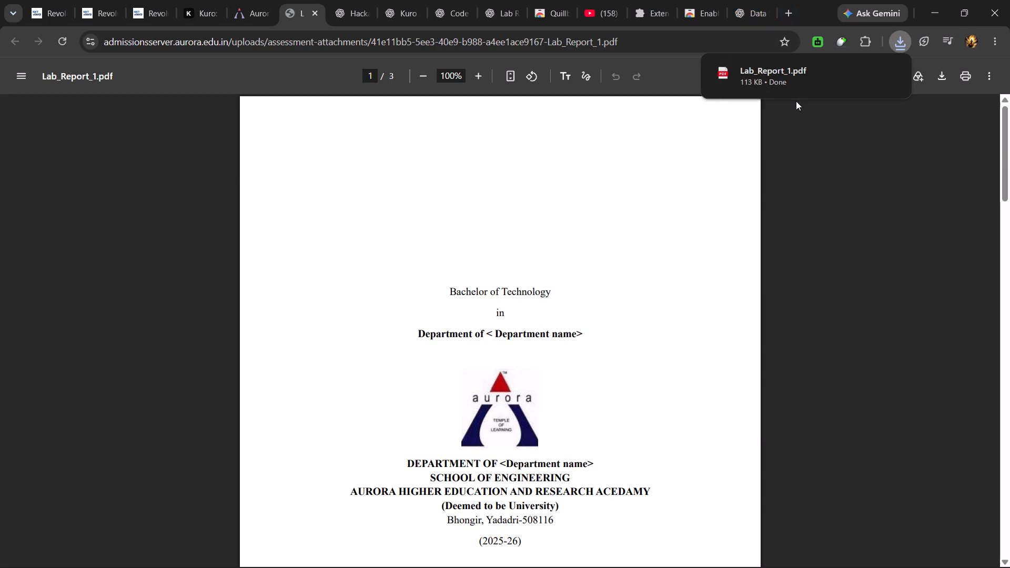
Search the web for "i love pdf" in a new tab and open iLovePDF's PDF to Word converter.
left_click(783, 0)
type("i lo")
type("ve pdf")
key("Return")
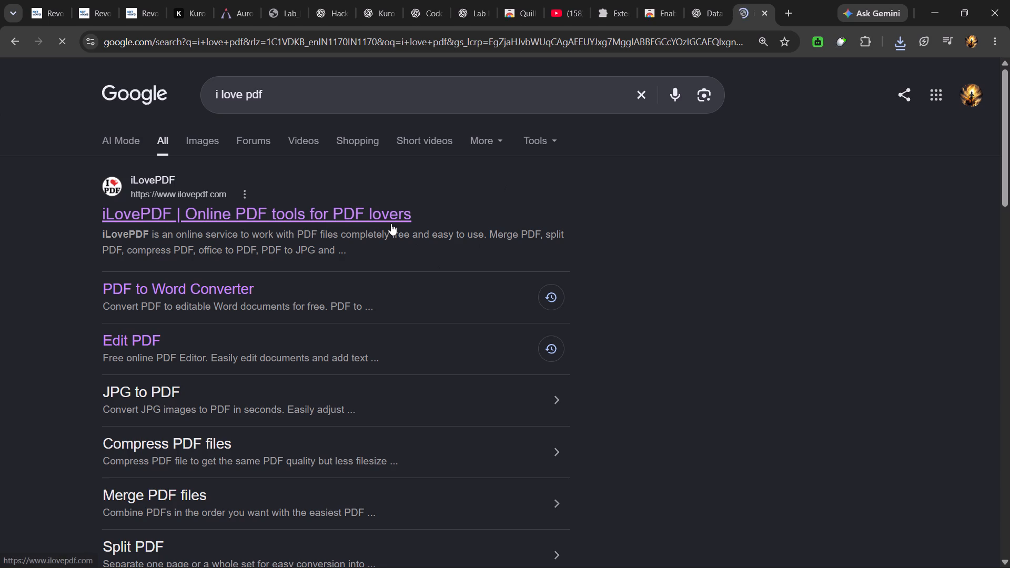
left_click(391, 224)
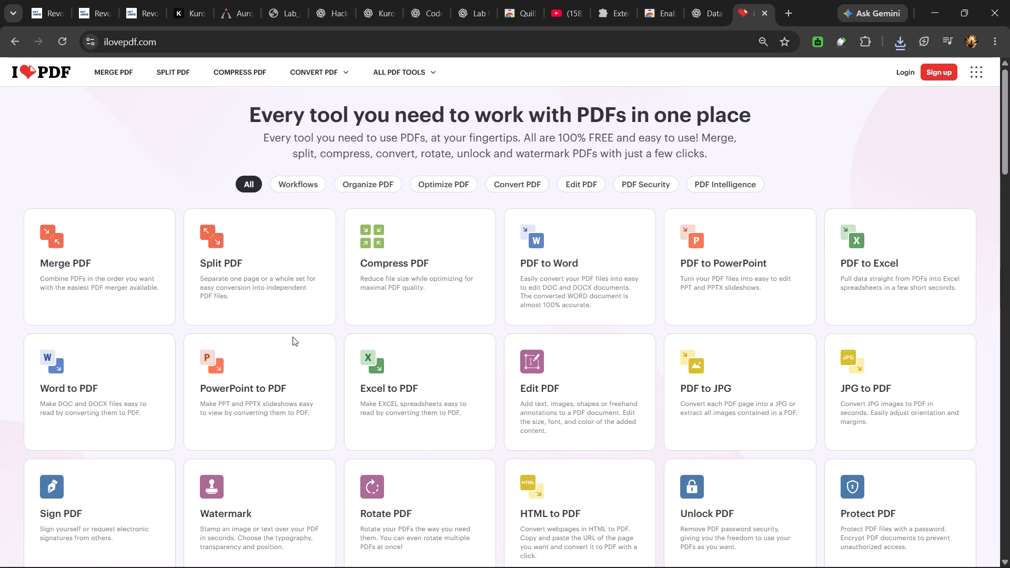
left_click(564, 260)
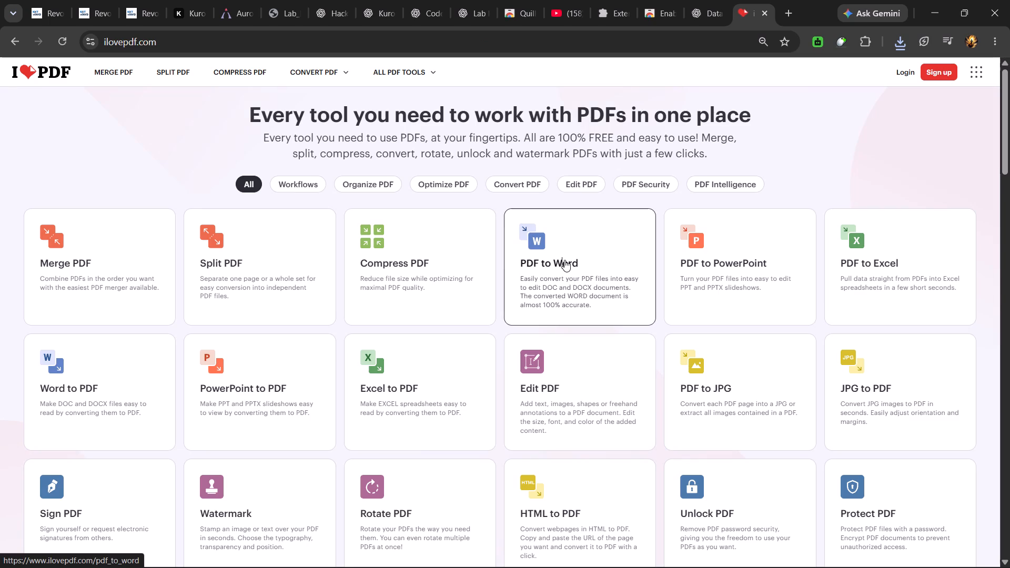
Upload the recently saved Lab_Report_1 PDF to the PDF to Word converter.
left_click(451, 187)
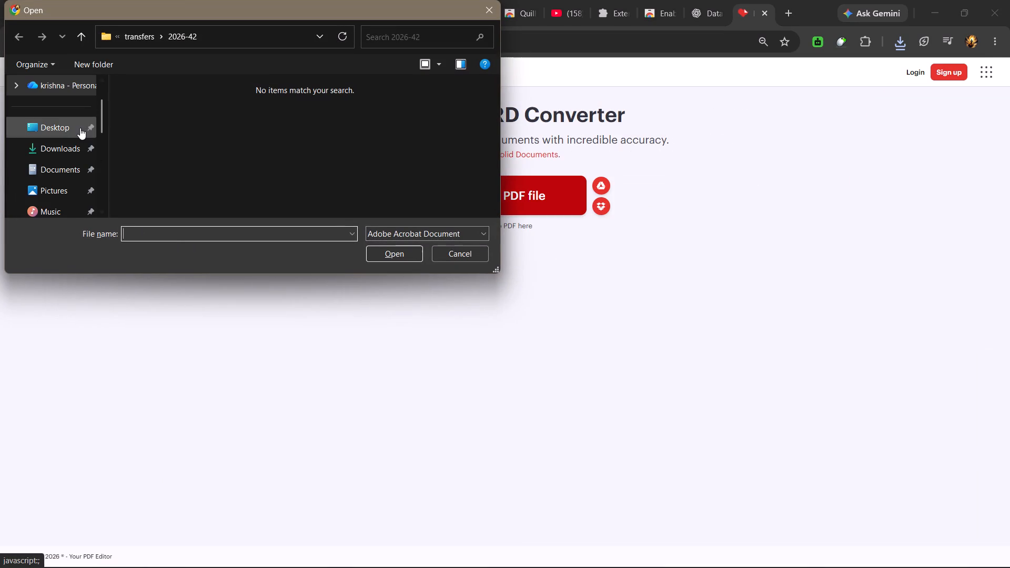
scroll(80, 128, "up", 2)
left_click(62, 92)
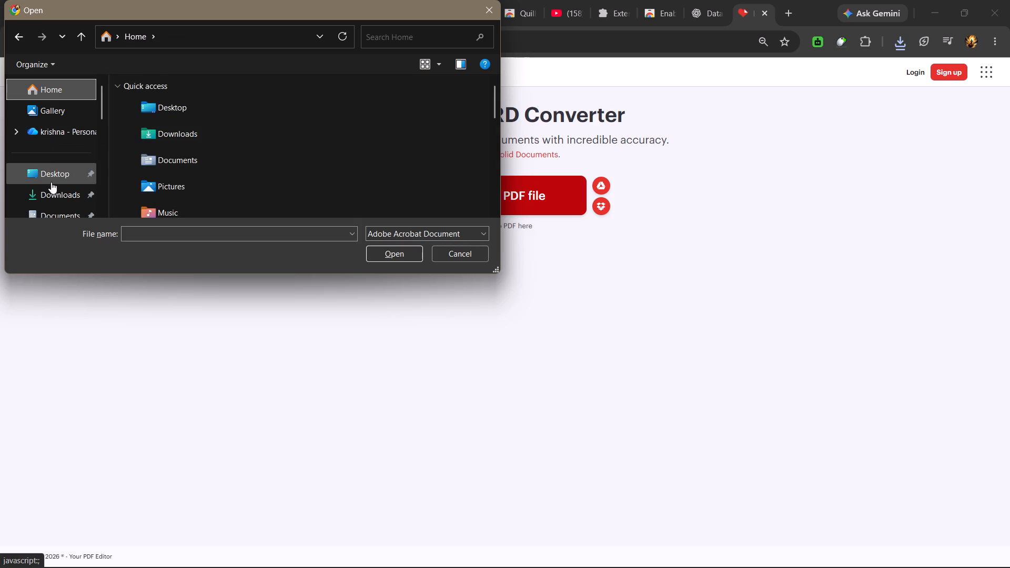
scroll(122, 186, "down", 2)
scroll(122, 186, "up", 1)
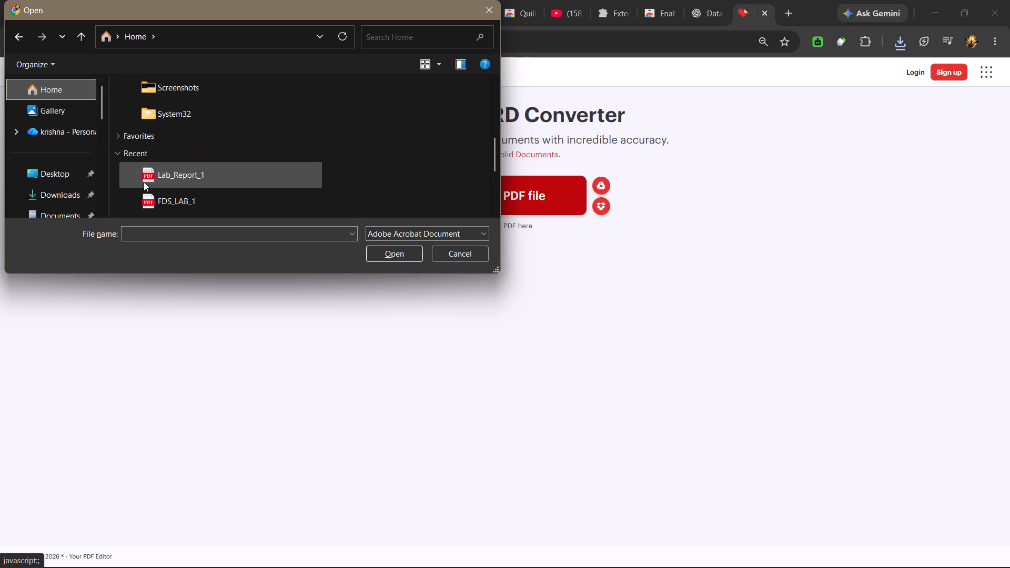
left_click(144, 182)
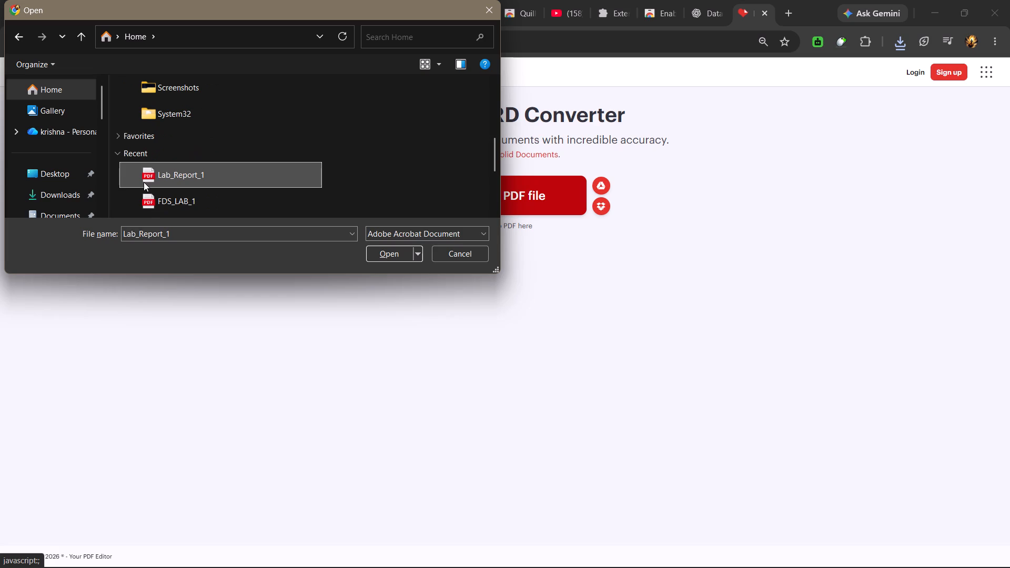
left_click(386, 256)
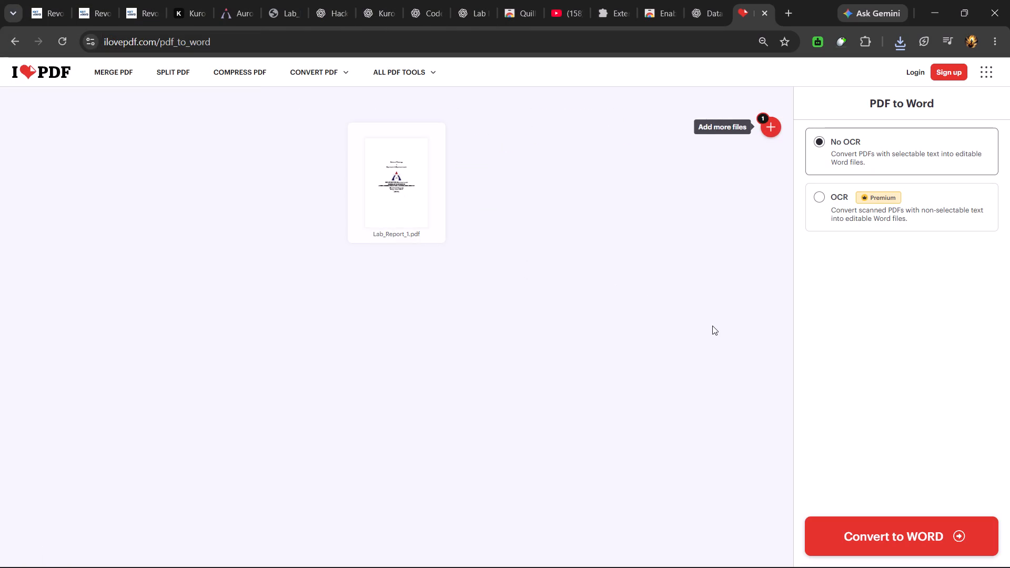
Convert Lab_Report_1.pdf to Word with the No OCR option and download the resulting document.
left_click(876, 518)
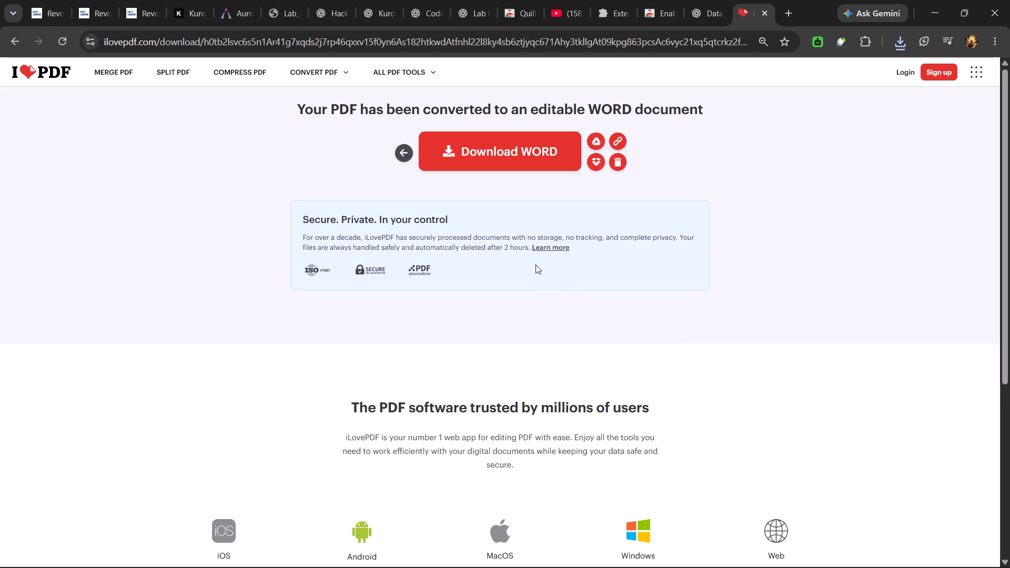
left_click(483, 155)
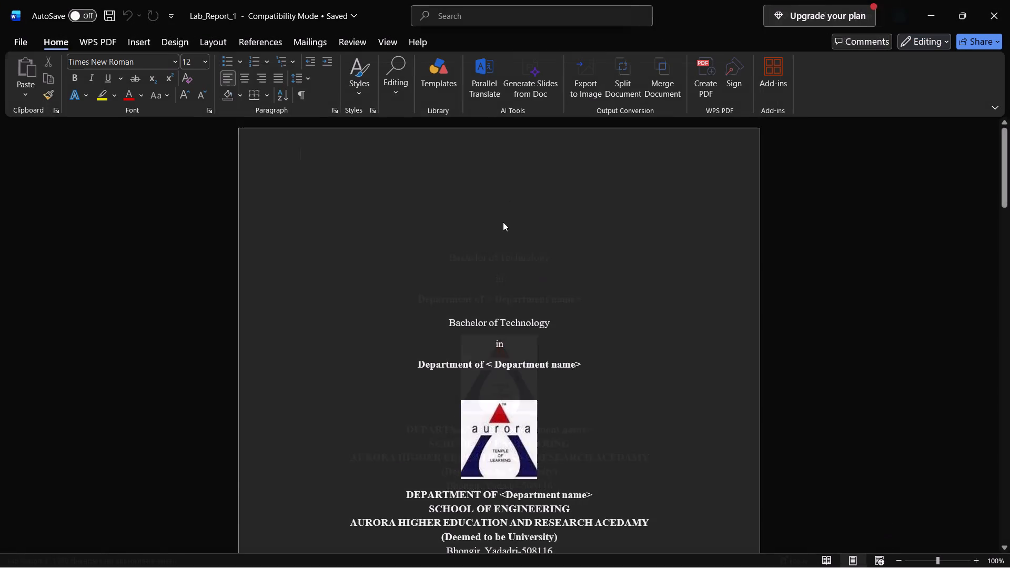
scroll(503, 222, "down", 3)
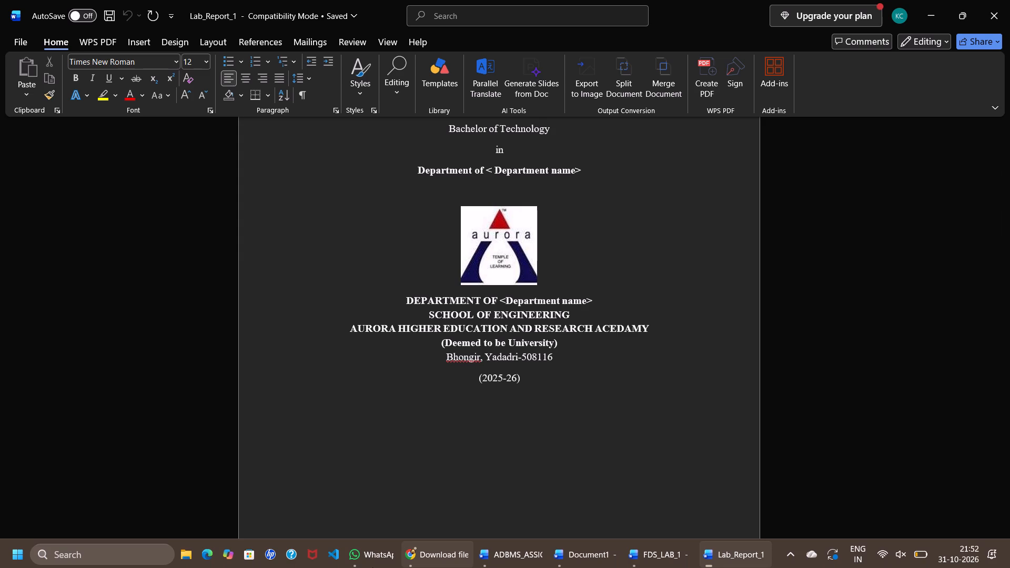
Search the computer for "c++" files.
left_click(104, 549)
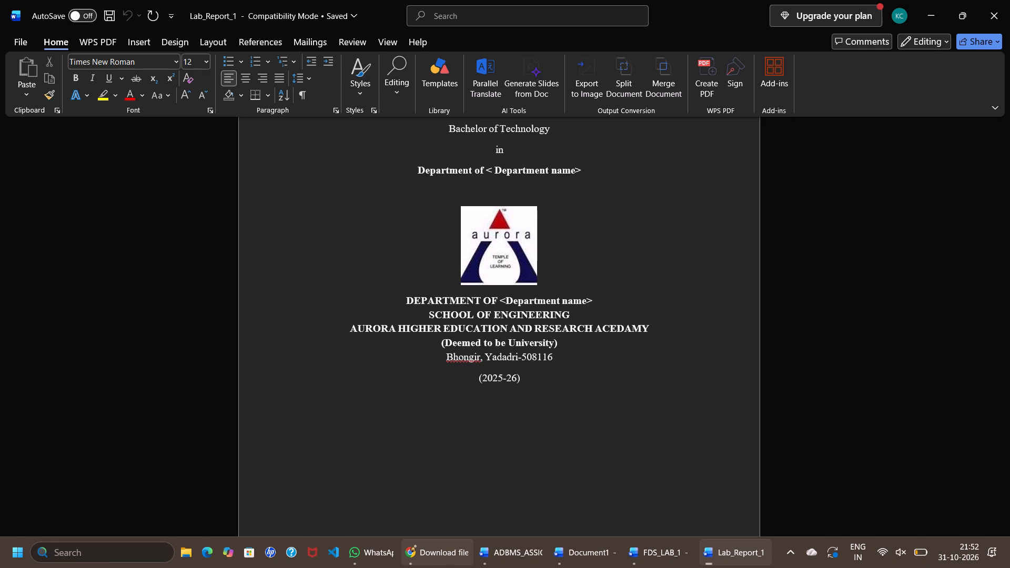
type("c+")
key("shift+plus")
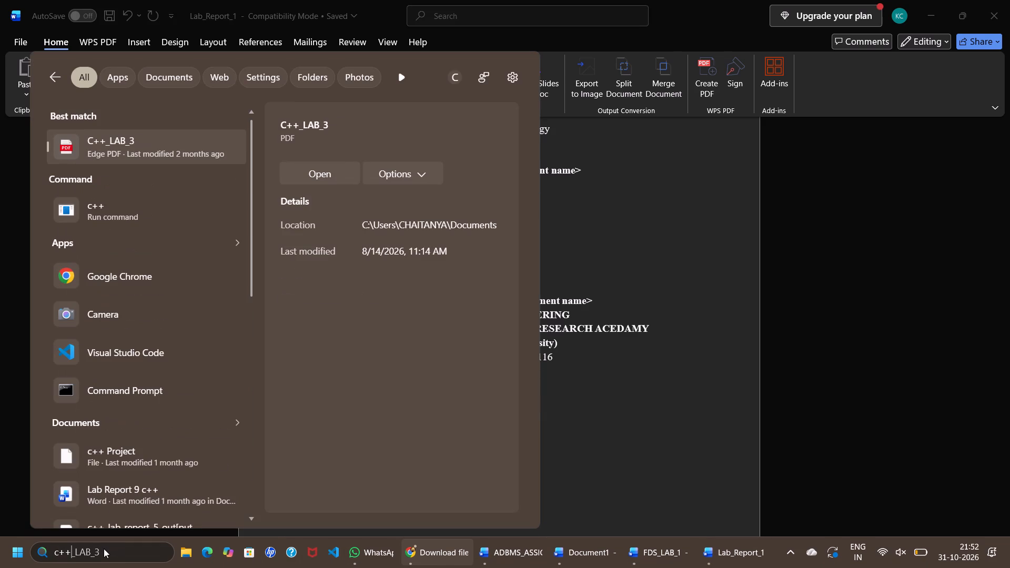
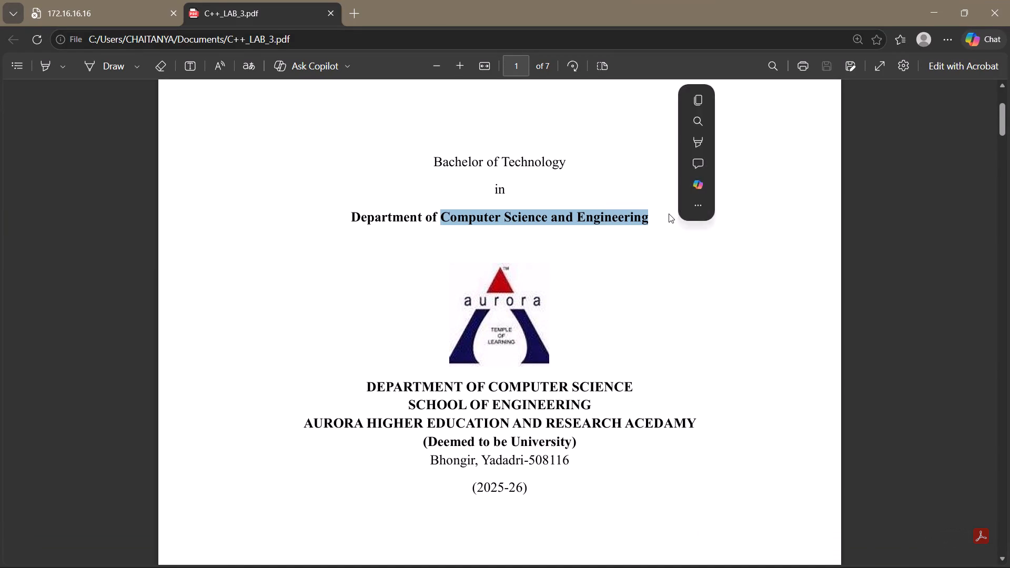
Copy "Computer Science and Engineering" from C++_LAB_3.pdf and replace the < Department name> placeholder above the logo in Lab_Report_1 with it.
key("ctrl+c")
left_click(926, 5)
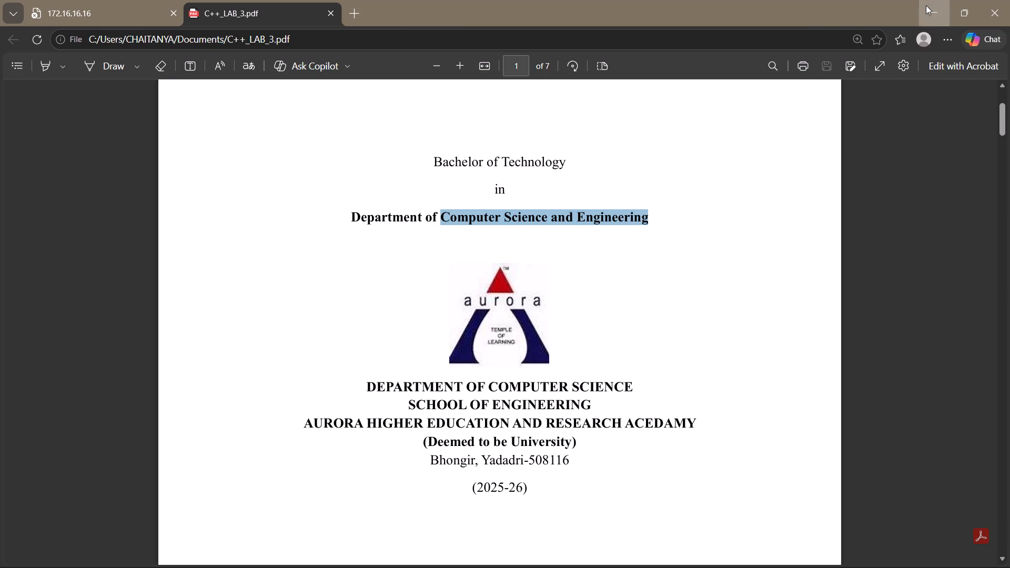
scroll(580, 177, "up", 1)
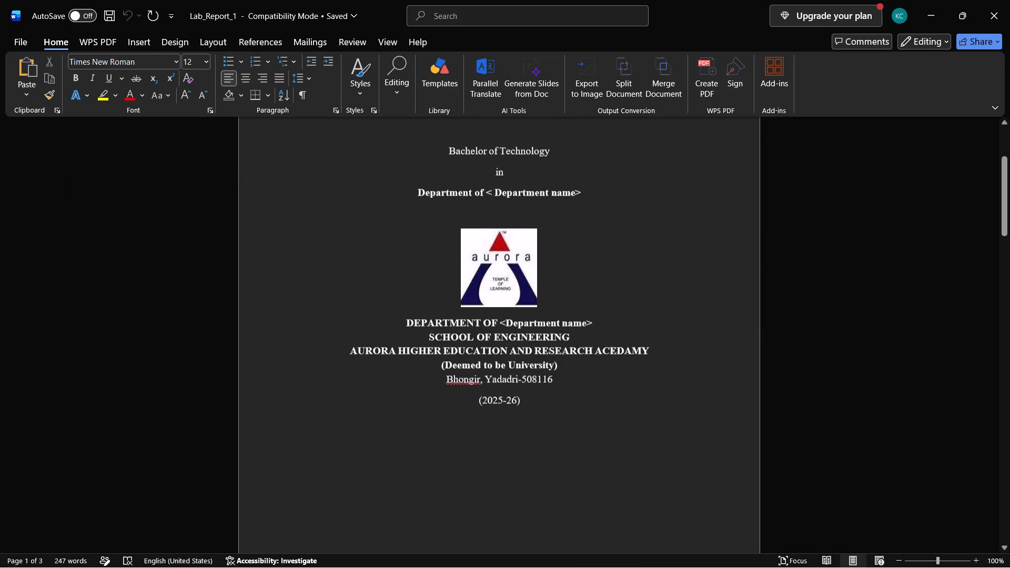
left_click(584, 210)
key("BackSpace")
key("BackSpace")
key("BackSpace")
key("BackSpace")
key("BackSpace")
key("BackSpace")
key("BackSpace")
key("BackSpace")
key("BackSpace")
key("BackSpace")
key("BackSpace")
key("BackSpace")
key("BackSpace")
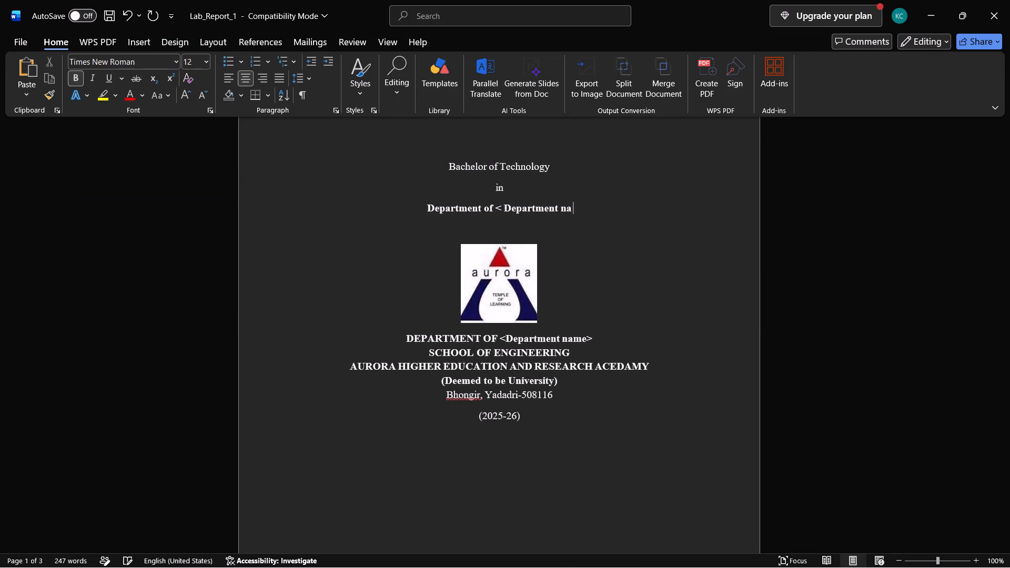
key("BackSpace")
key("BackSpace")
key("BackSpace")
key("BackSpace")
key("BackSpace")
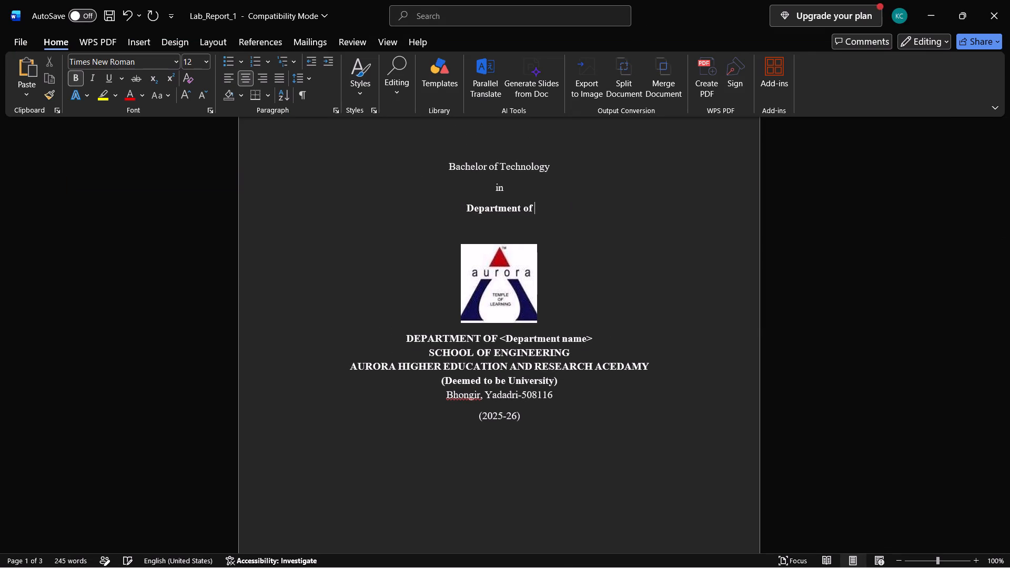
key("ctrl+v")
Delete the <Department name> placeholder from the heading below the logo and consult the cover page of C++_LAB_3.pdf for its wording.
scroll(580, 353, "down", 1)
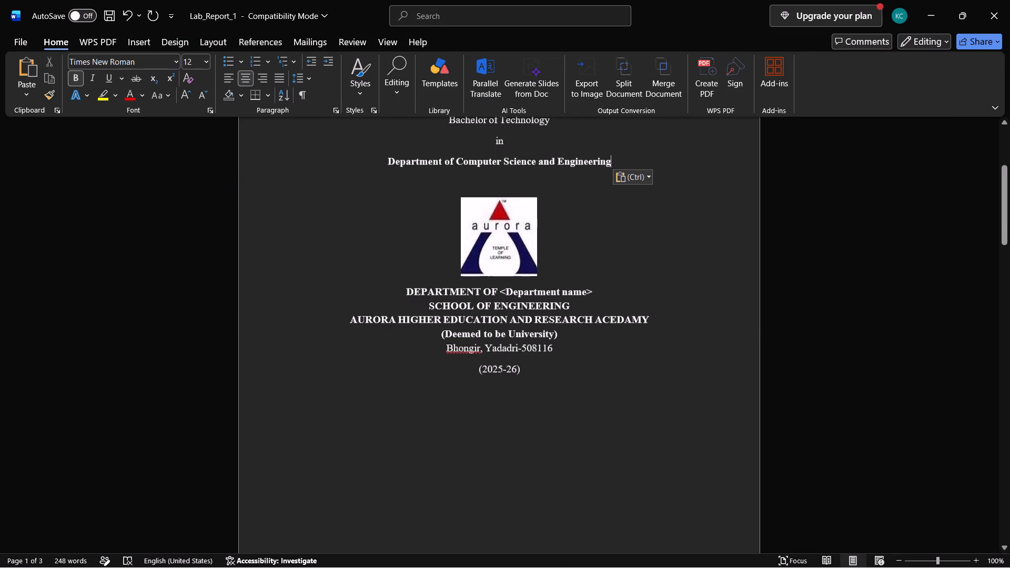
left_click(597, 294)
key("BackSpace")
key("BackSpace")
key("BackSpace")
key("BackSpace")
key("BackSpace")
key("BackSpace")
key("BackSpace")
key("BackSpace")
key("BackSpace")
key("BackSpace")
key("BackSpace")
key("BackSpace")
key("BackSpace")
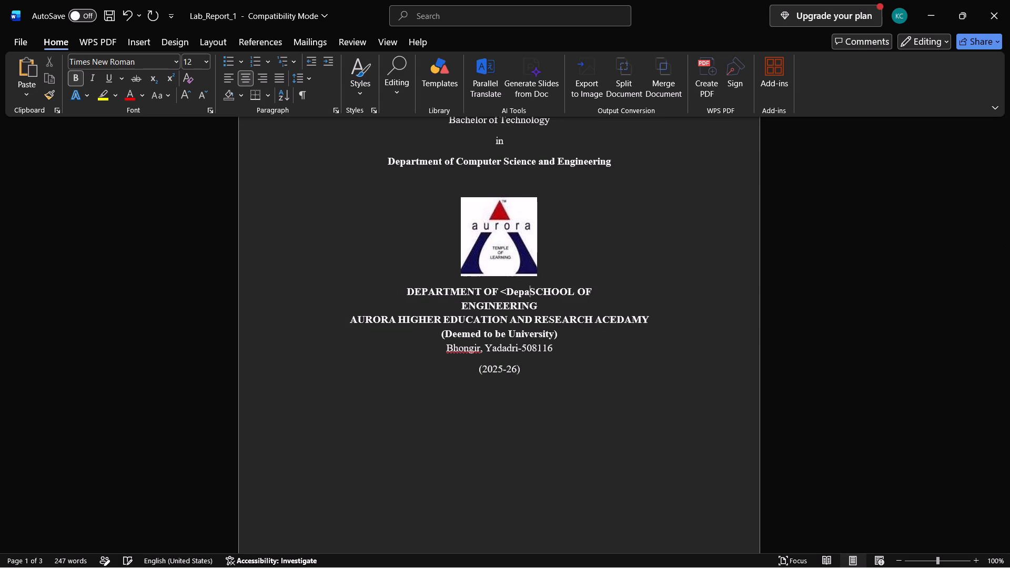
key("BackSpace")
key("BackSpace")
key("BackSpace")
key("BackSpace")
key("BackSpace")
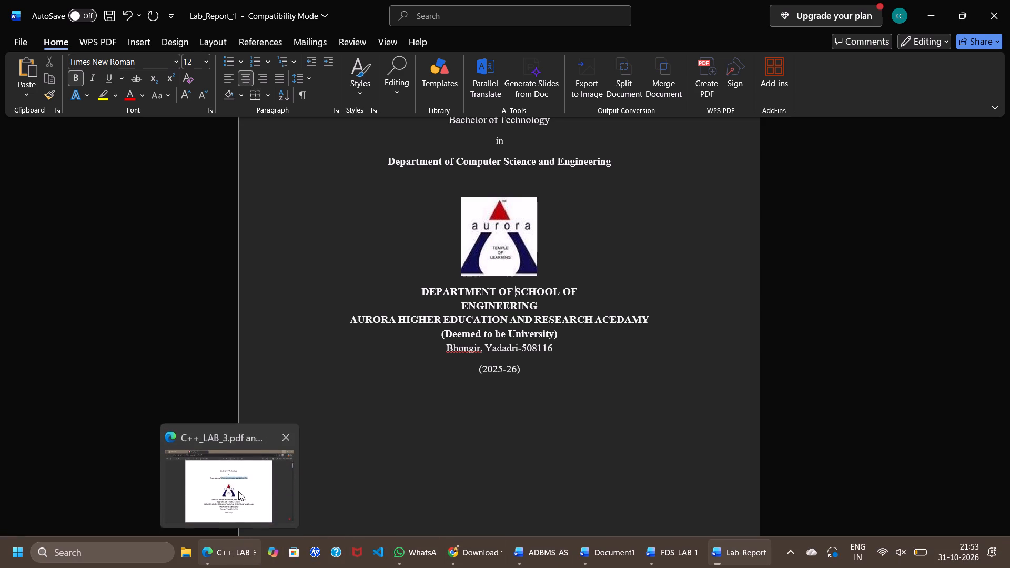
left_click(238, 491)
scroll(401, 335, "down", 1)
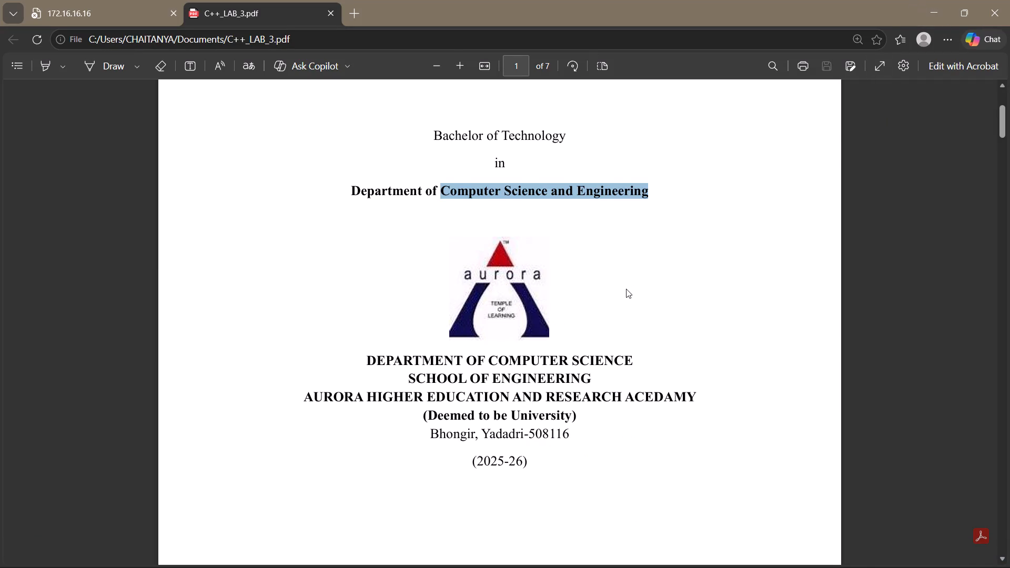
scroll(626, 289, "down", 1)
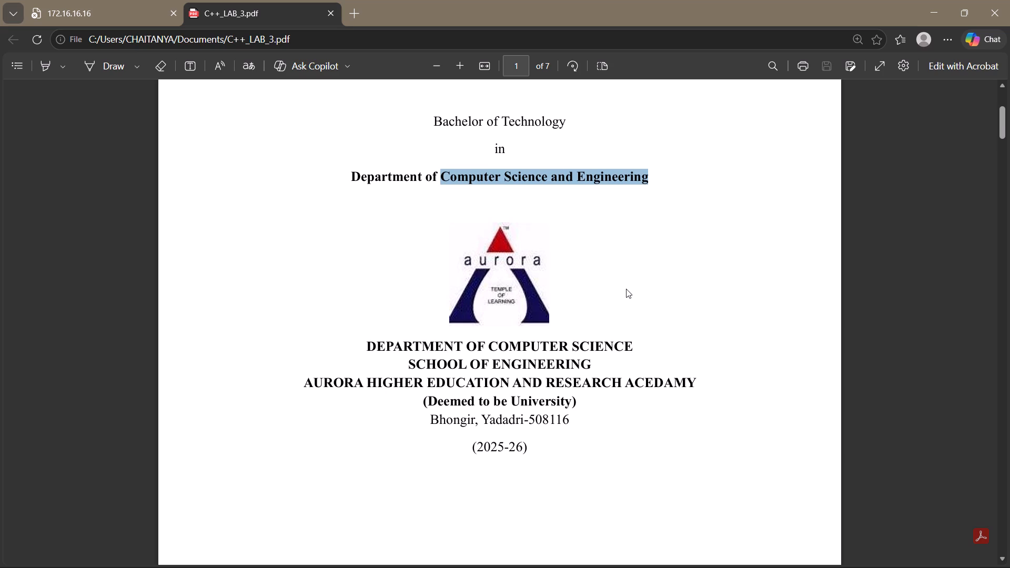
scroll(626, 289, "down", 1)
left_click(927, 9)
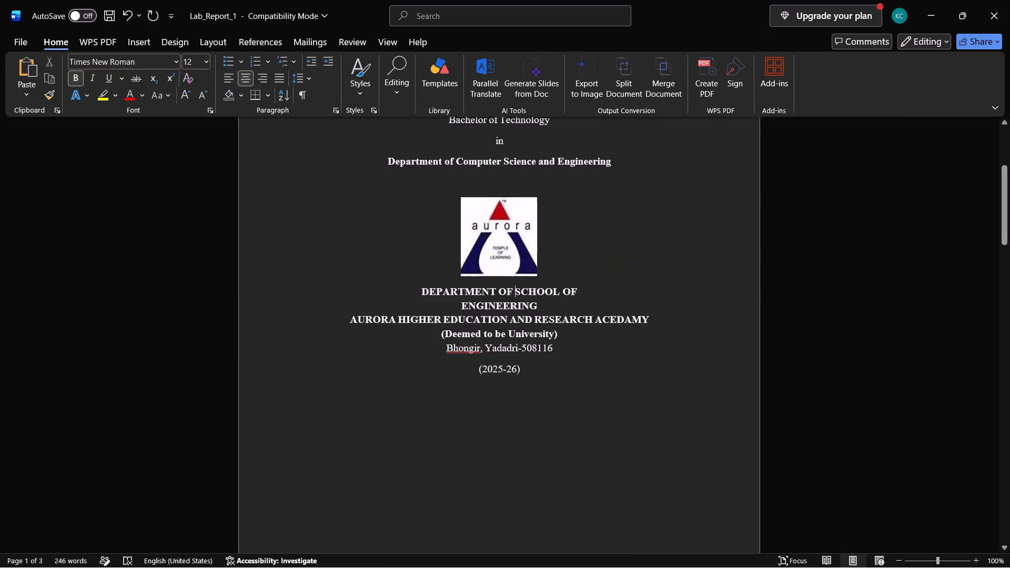
Delete the <Name of the student> placeholder from the certificate paragraph on page 2 of Lab_Report_1.
scroll(552, 307, "down", 3)
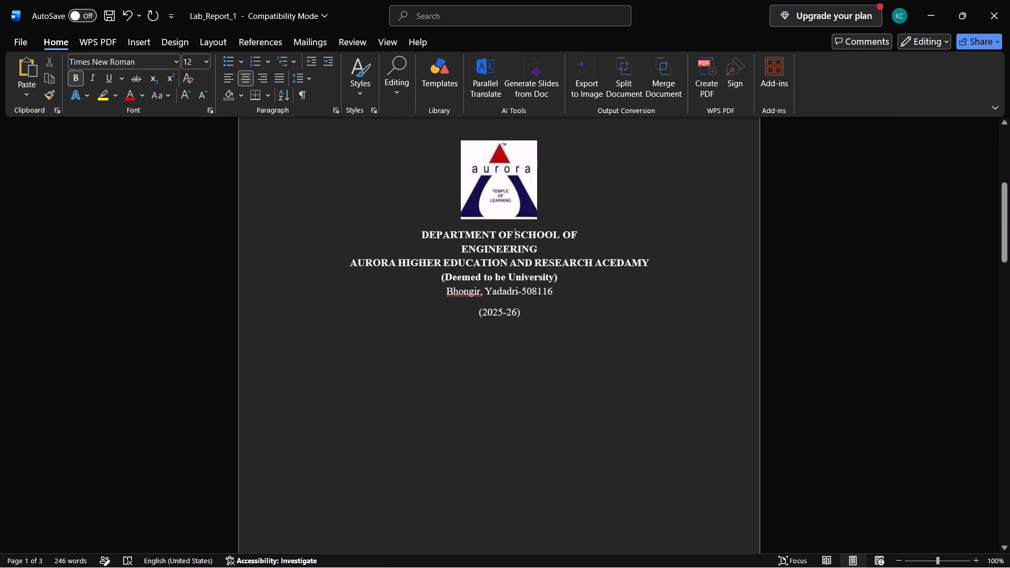
scroll(552, 307, "down", 2)
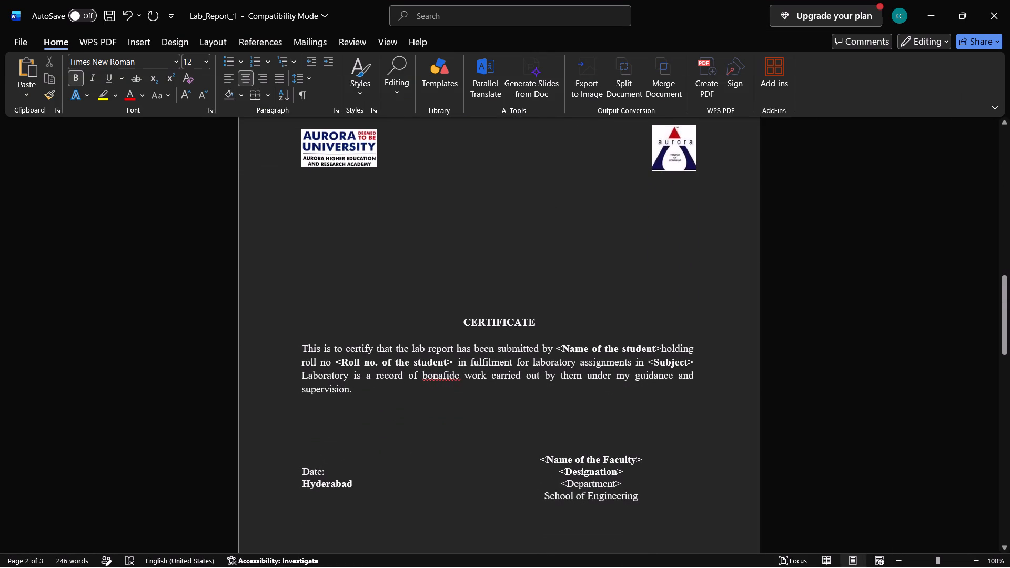
left_click_drag(658, 348, 591, 347)
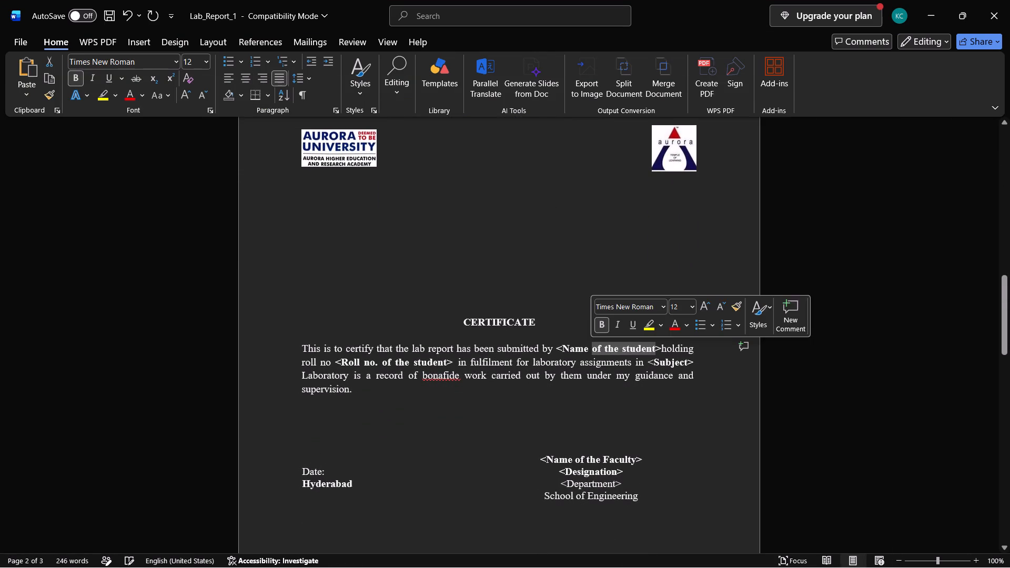
key("BackSpace")
key("Right")
key("BackSpace")
key("BackSpace")
key("BackSpace")
key("BackSpace")
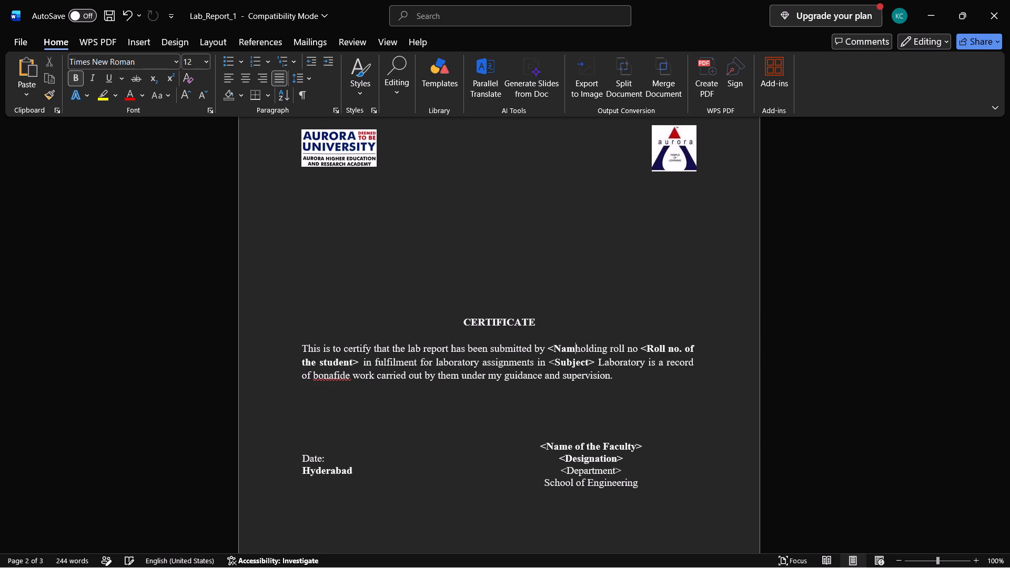
key("BackSpace")
key("BackSpace")
key("BackSpace")
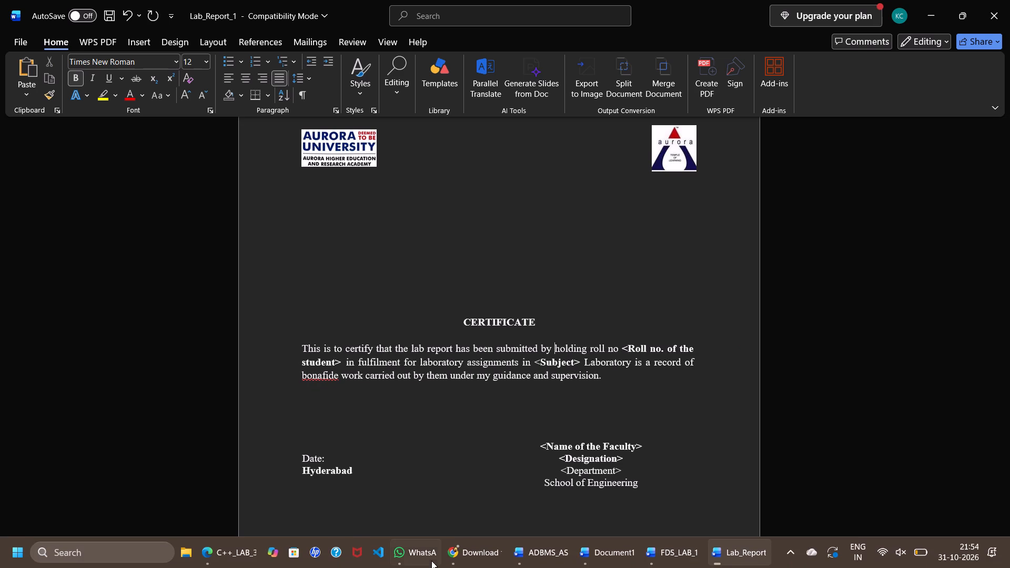
Copy the student's name from the certificate in C++_LAB_3.pdf and insert it after "submitted by" in Lab_Report_1, followed by a space.
left_click(234, 491)
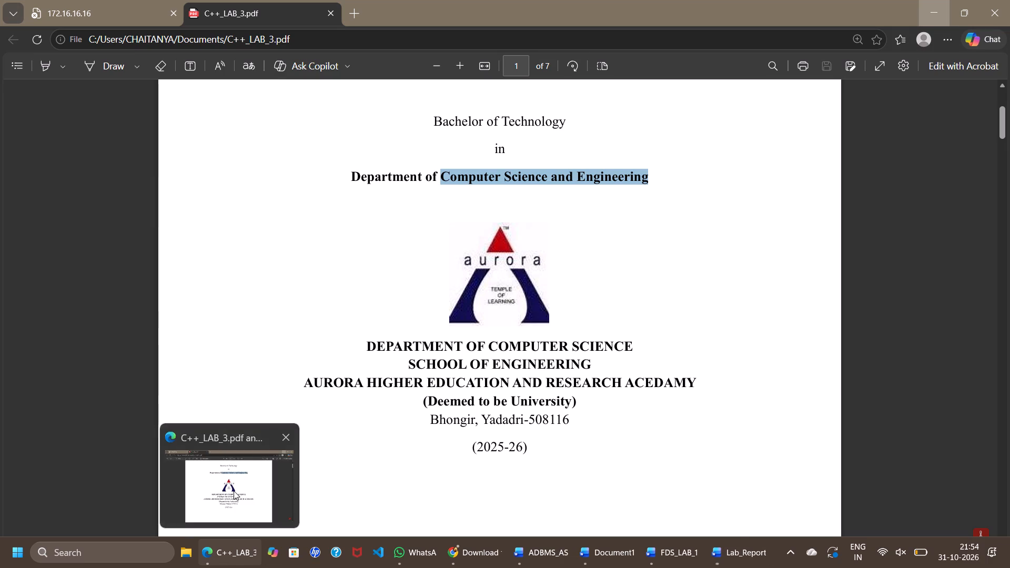
scroll(381, 431, "down", 6)
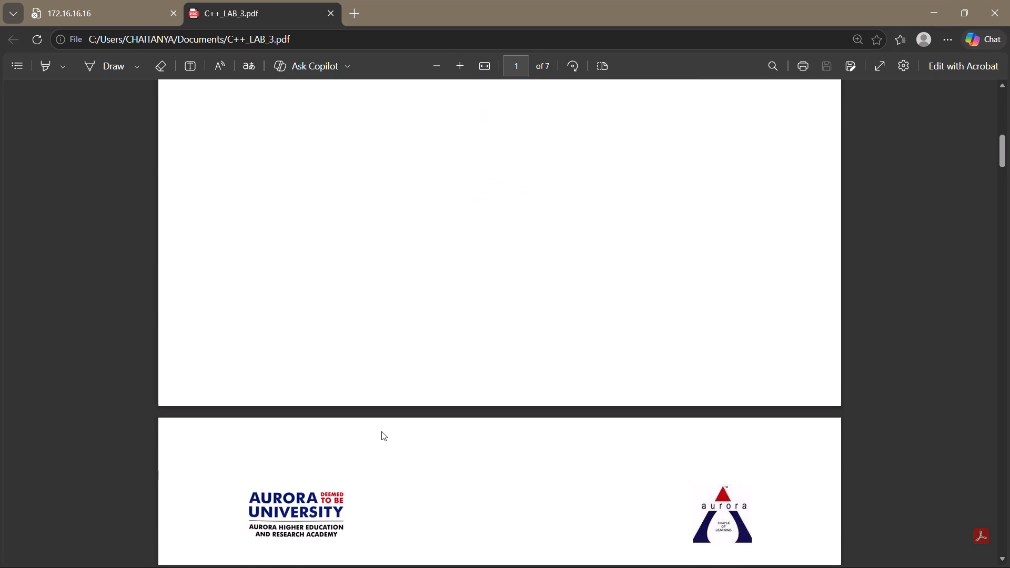
scroll(381, 431, "down", 5)
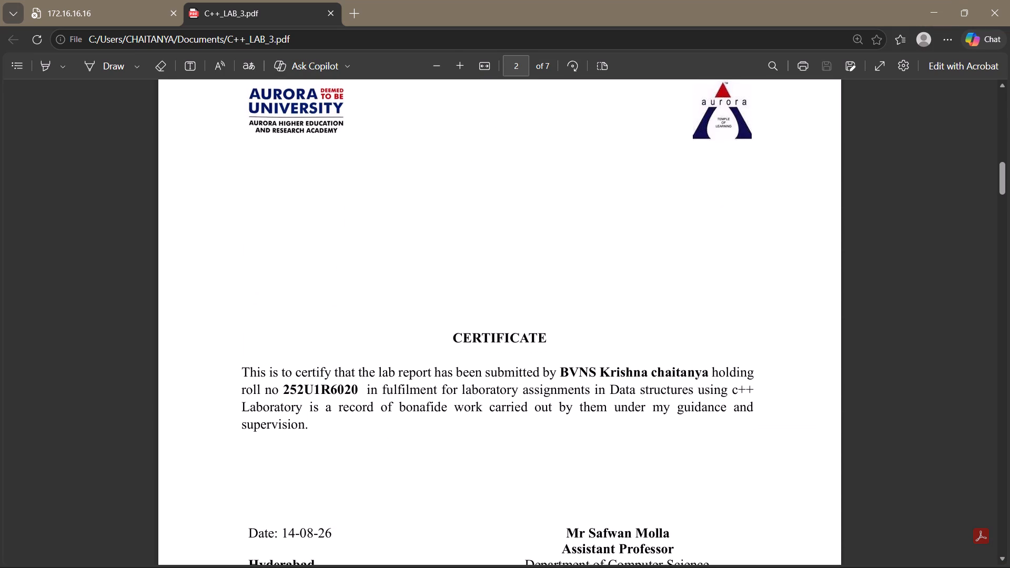
left_click_drag(559, 374, 714, 358)
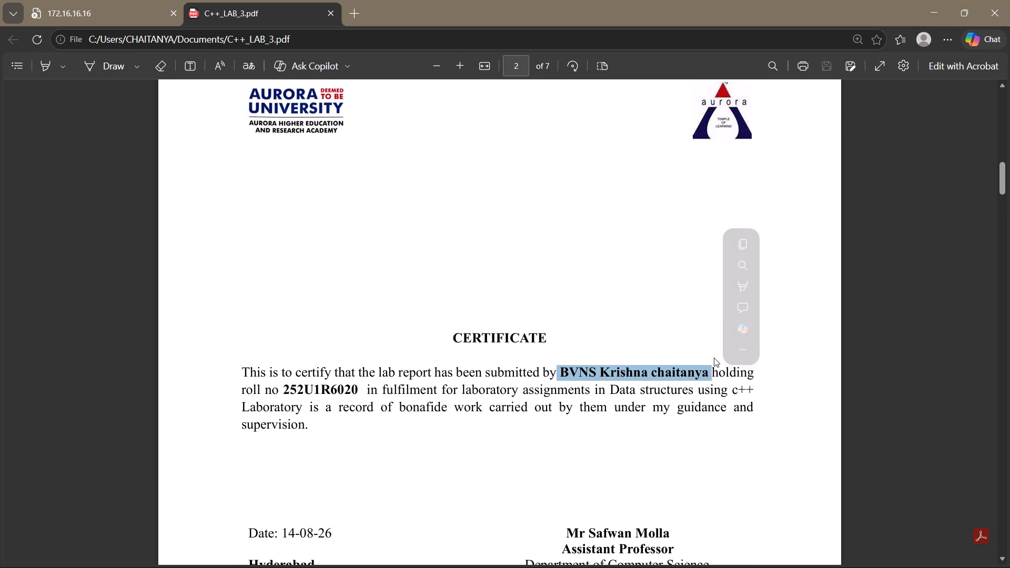
key("ctrl+c")
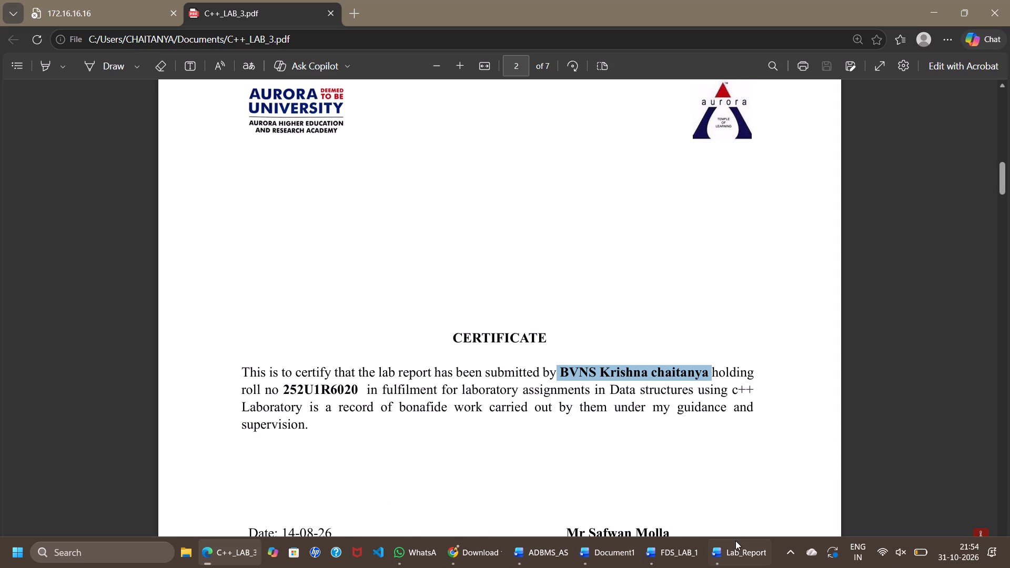
left_click(725, 492)
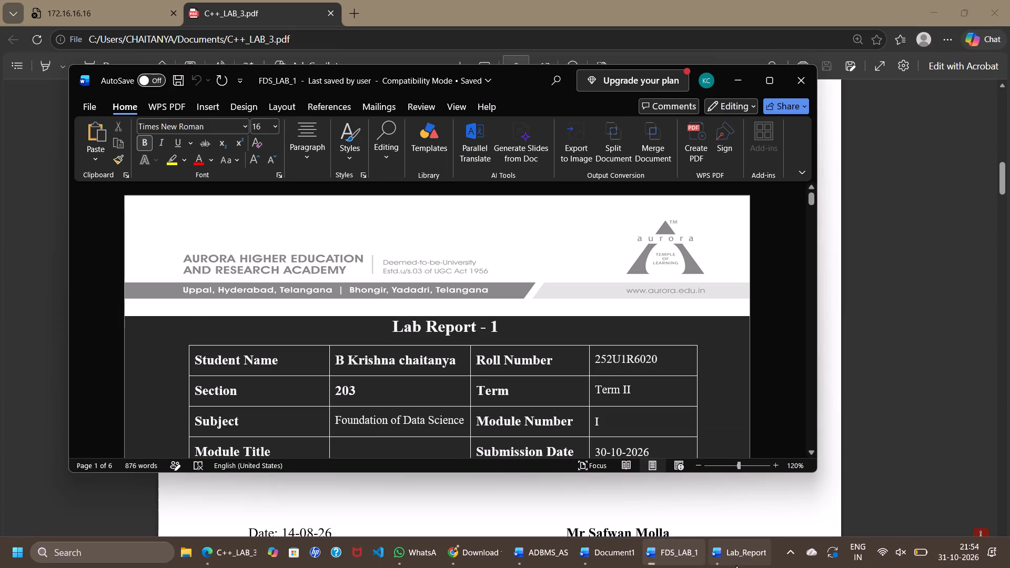
left_click(806, 499)
scroll(544, 422, "down", 1)
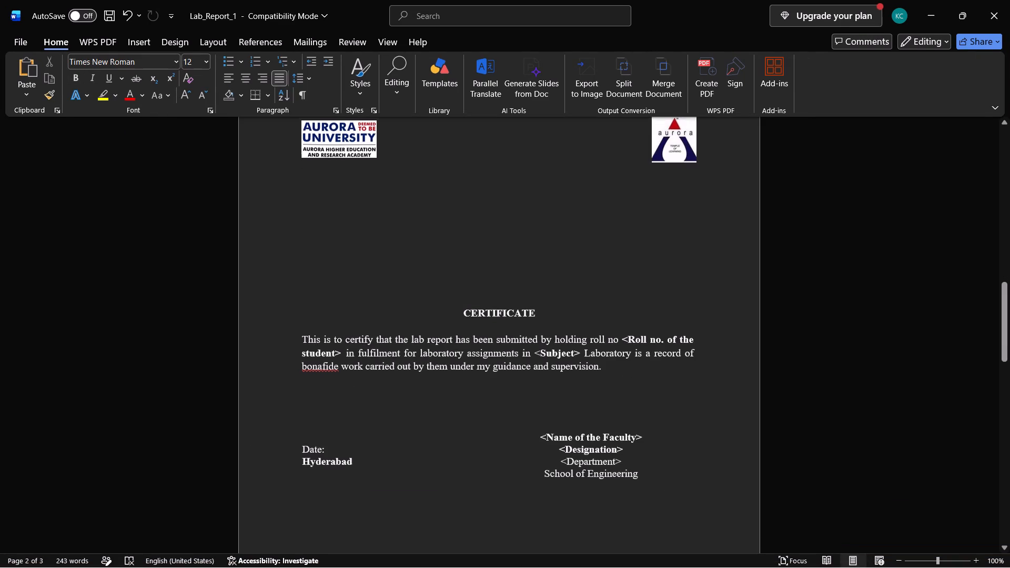
scroll(544, 422, "down", 1)
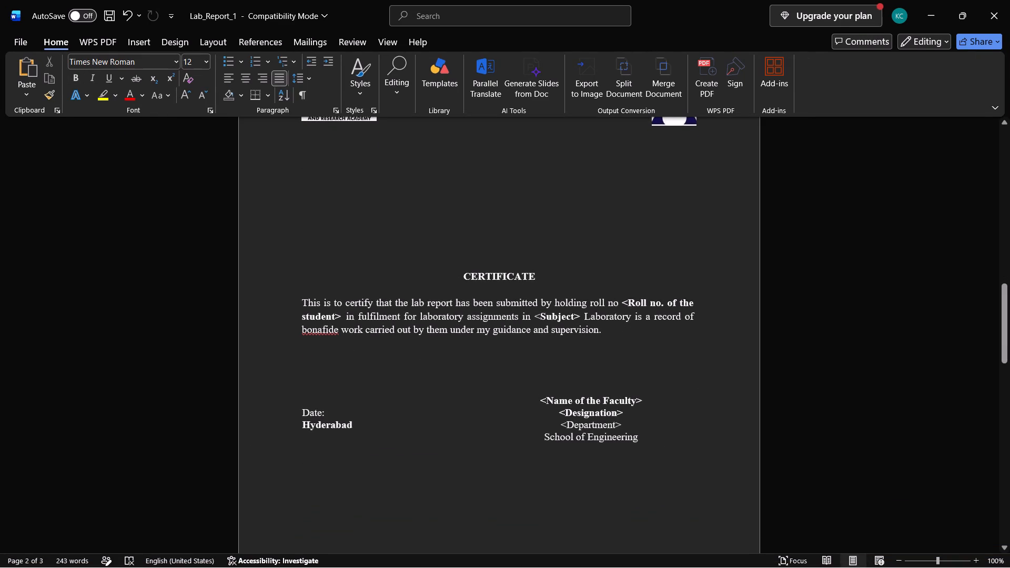
key("ctrl+v")
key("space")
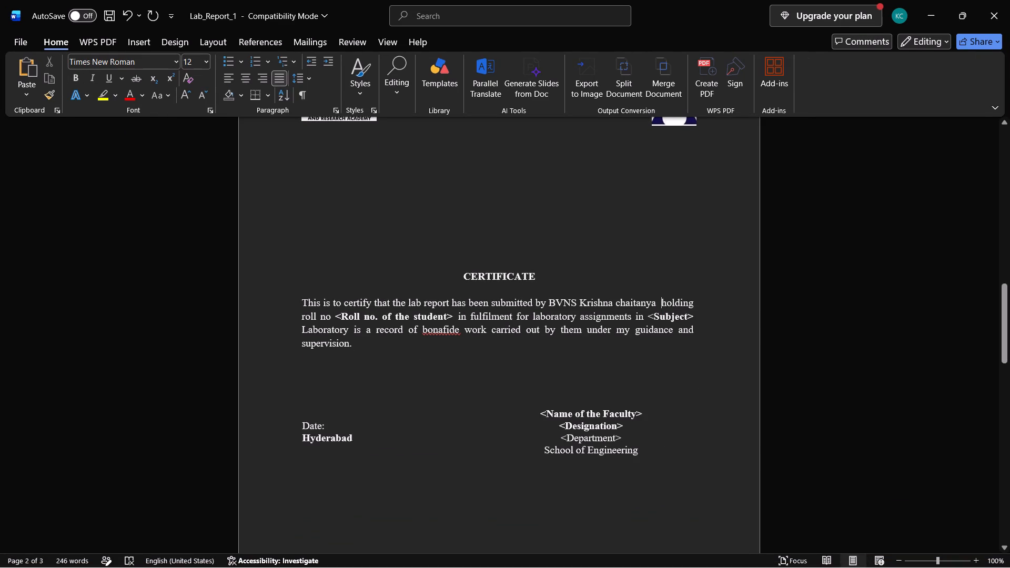
Replace the <Roll no. of the student> placeholder in the certificate with the student's roll number.
left_click_drag(453, 312, 346, 320)
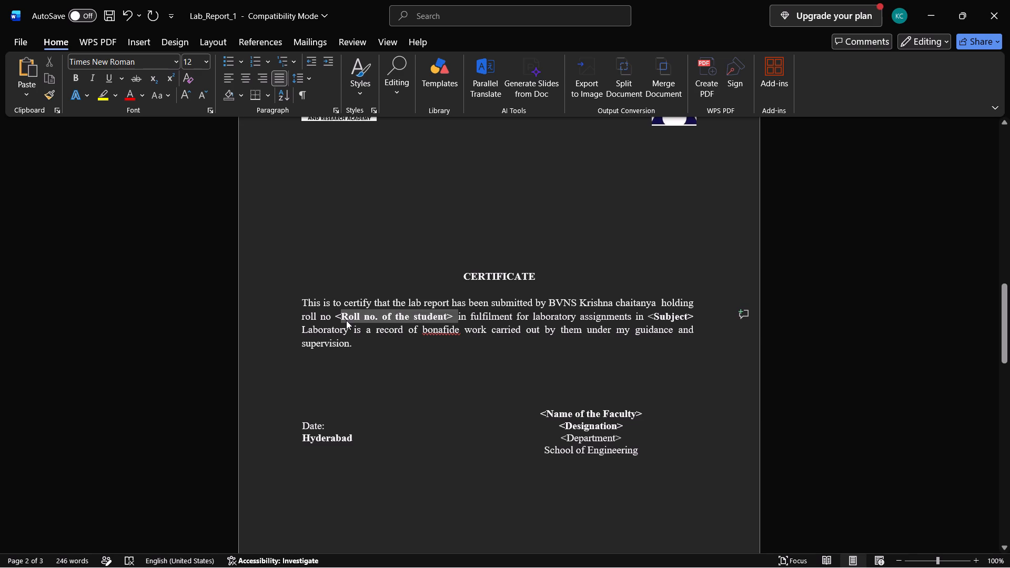
key("BackSpace")
key("BackSpace")
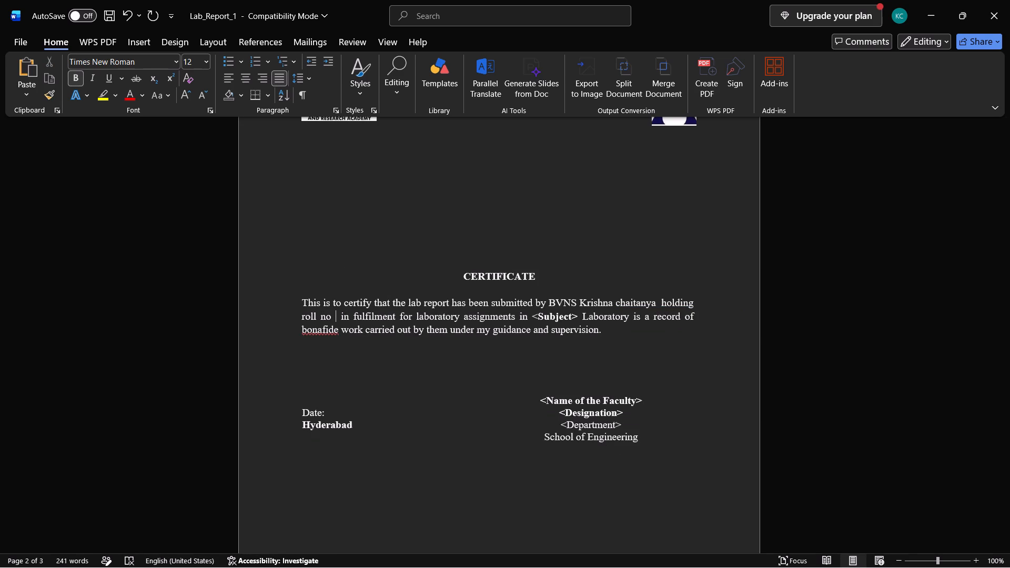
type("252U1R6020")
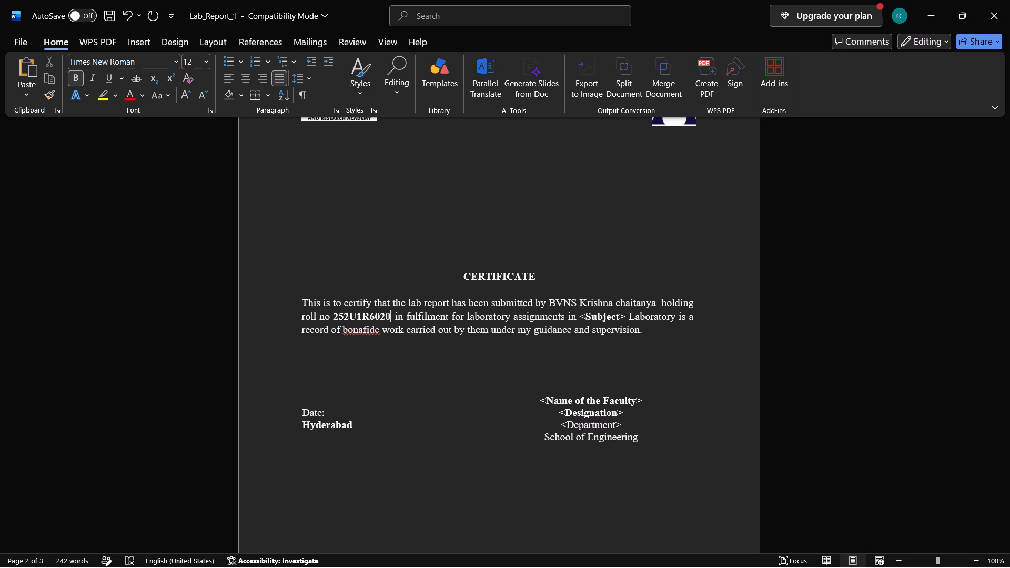
Replace the <Subject> placeholder in the certificate paragraph with "Advanced Data Structures", checking the certificate wording in C++_LAB_3.pdf.
left_click(623, 317)
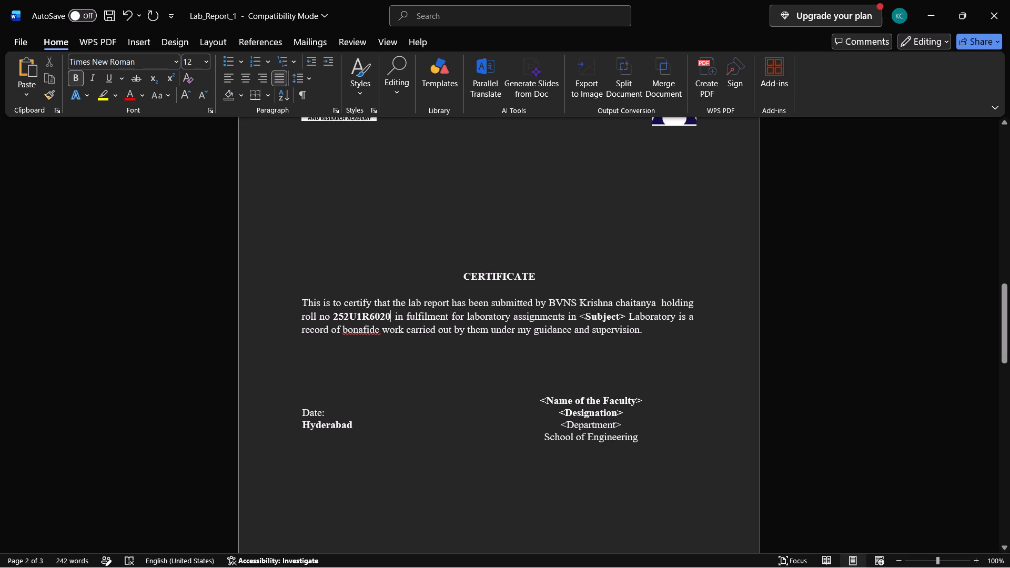
key("BackSpace")
key("BackSpace")
key("BackSpace")
key("BackSpace")
key("BackSpace")
key("BackSpace")
key("BackSpace")
key("BackSpace")
key("BackSpace")
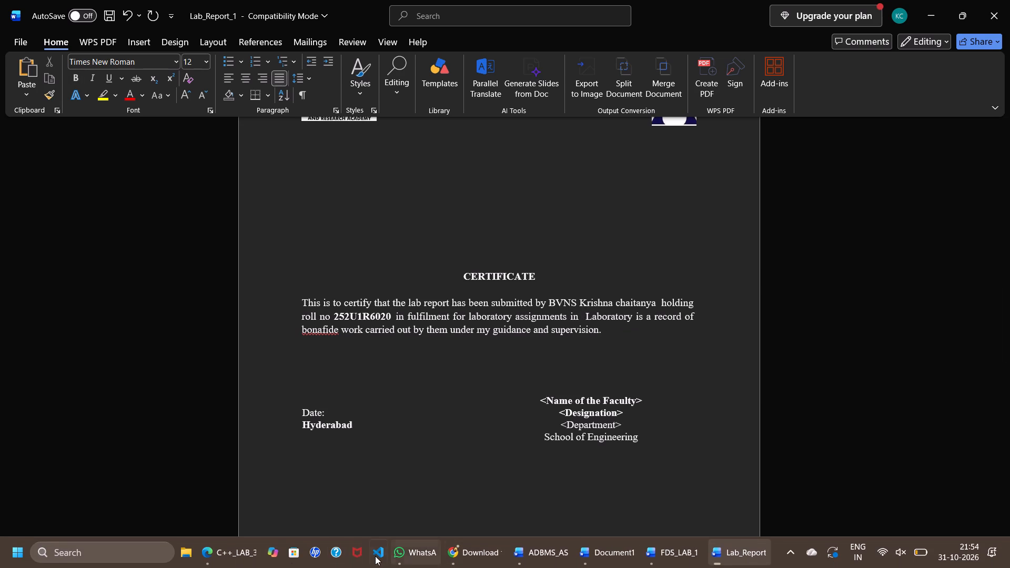
left_click(240, 516)
scroll(467, 404, "down", 1)
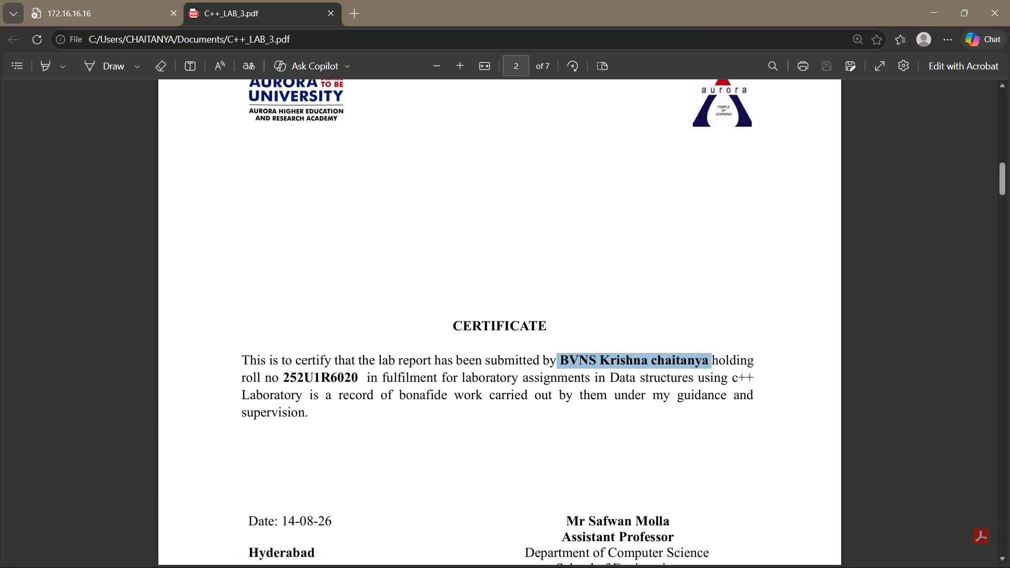
left_click(924, 21)
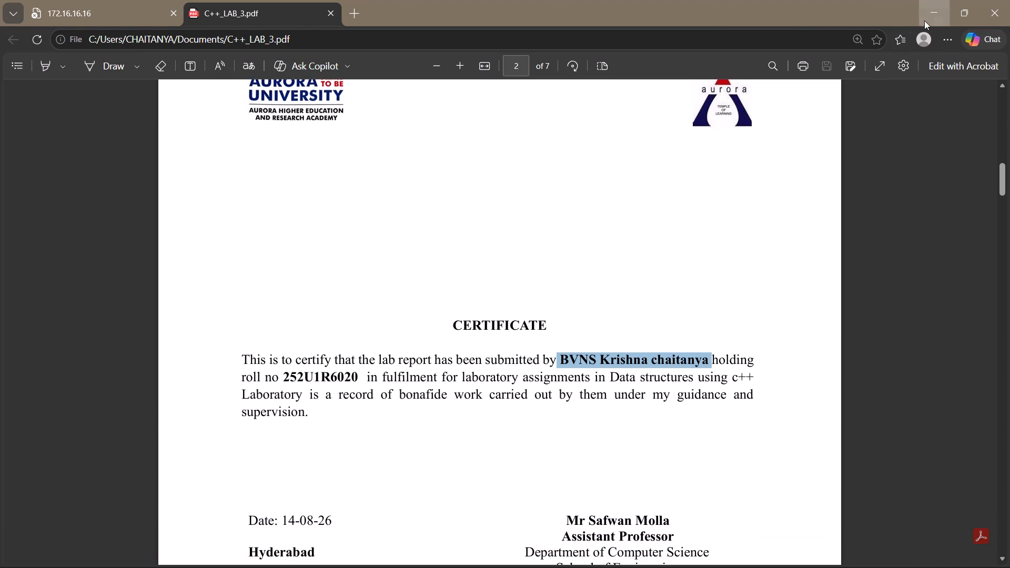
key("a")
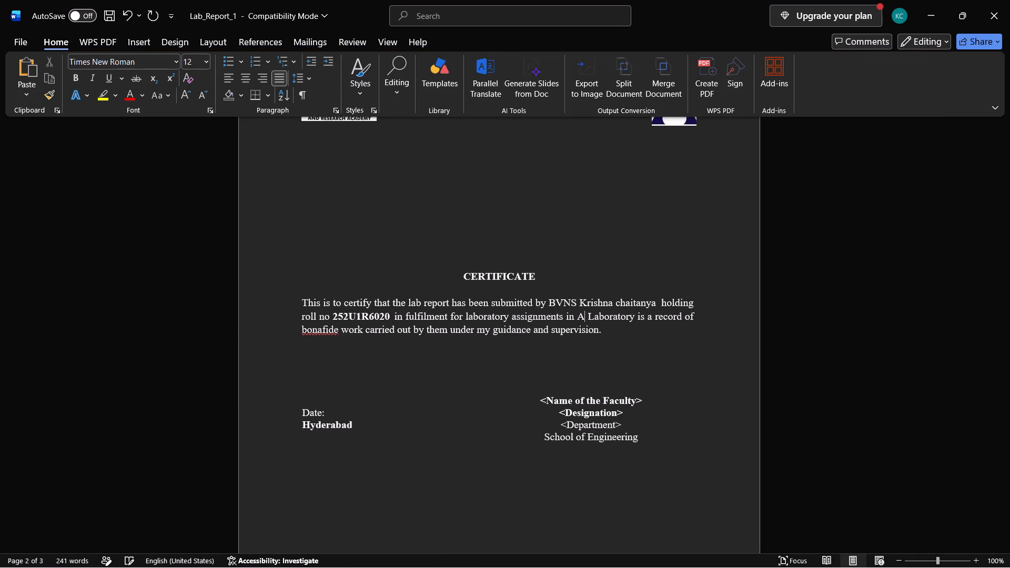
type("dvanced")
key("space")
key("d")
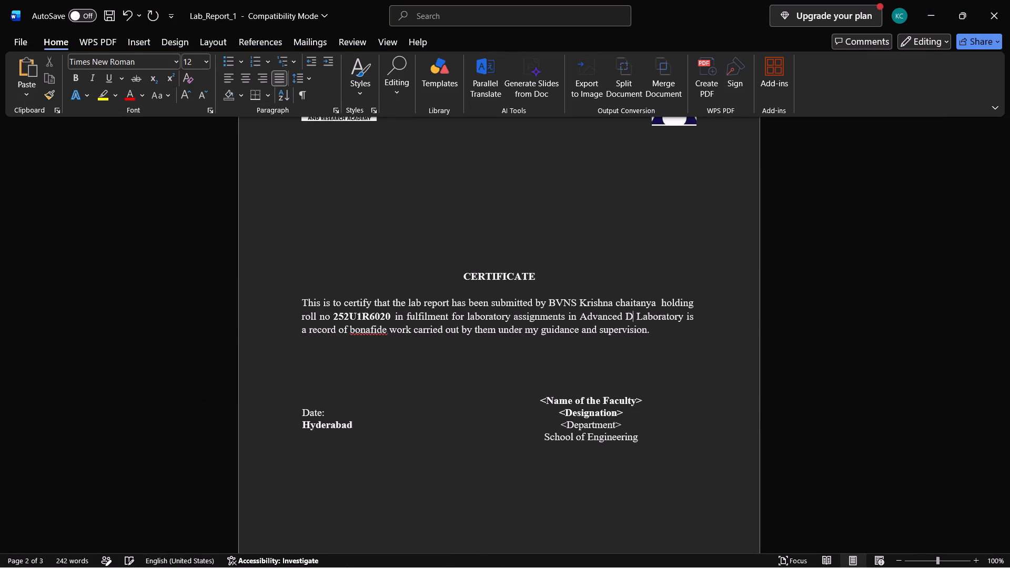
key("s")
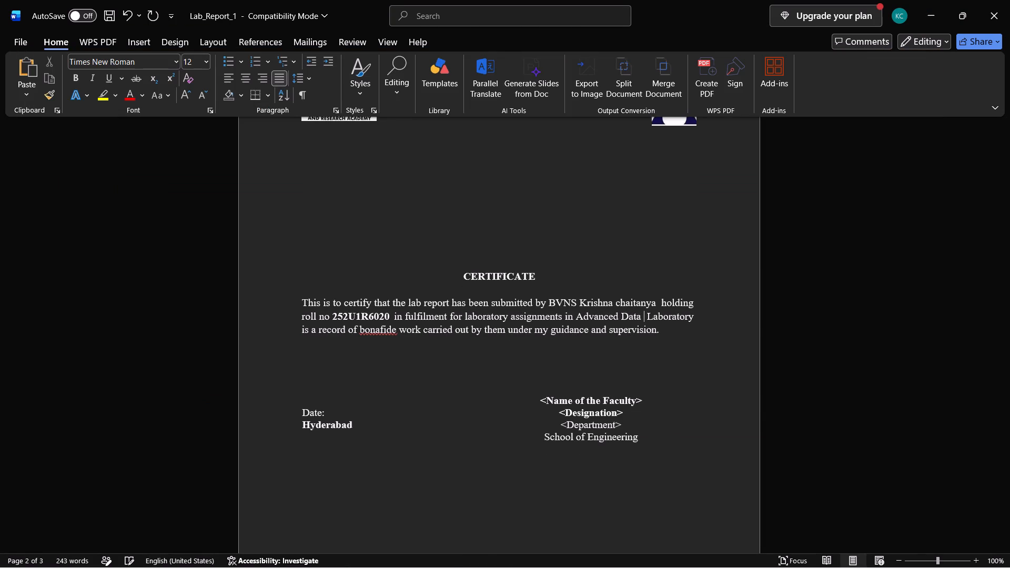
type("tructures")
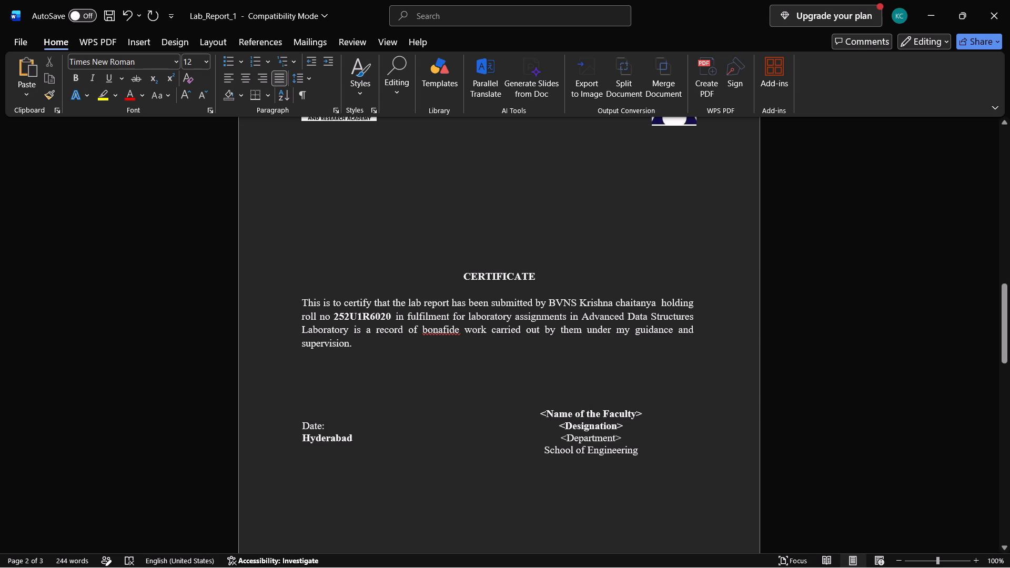
Delete the <Name of the Faculty>, <Designation> and <Department> placeholders from the signature block below the certificate.
scroll(464, 341, "down", 1)
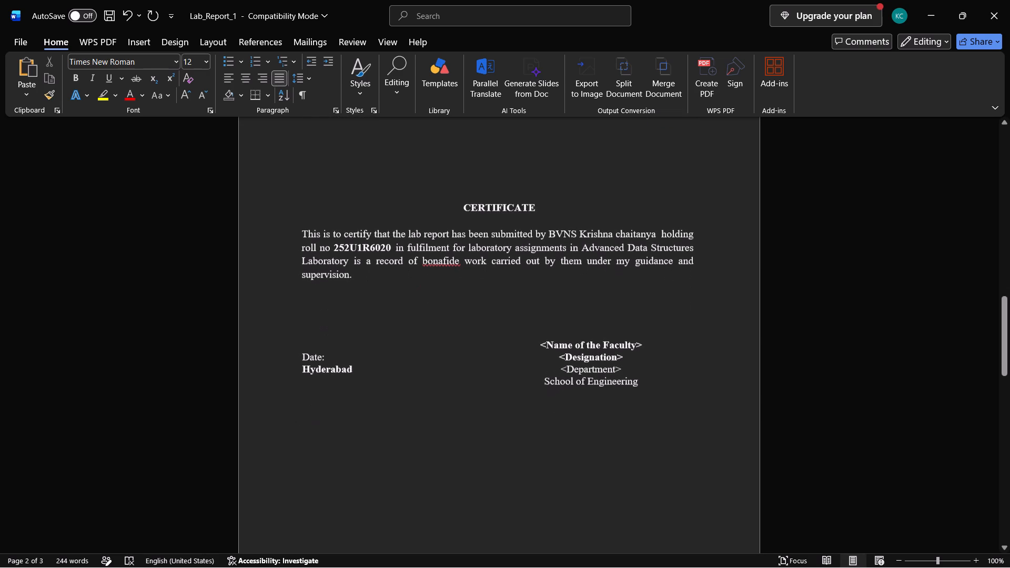
left_click_drag(542, 344, 598, 344)
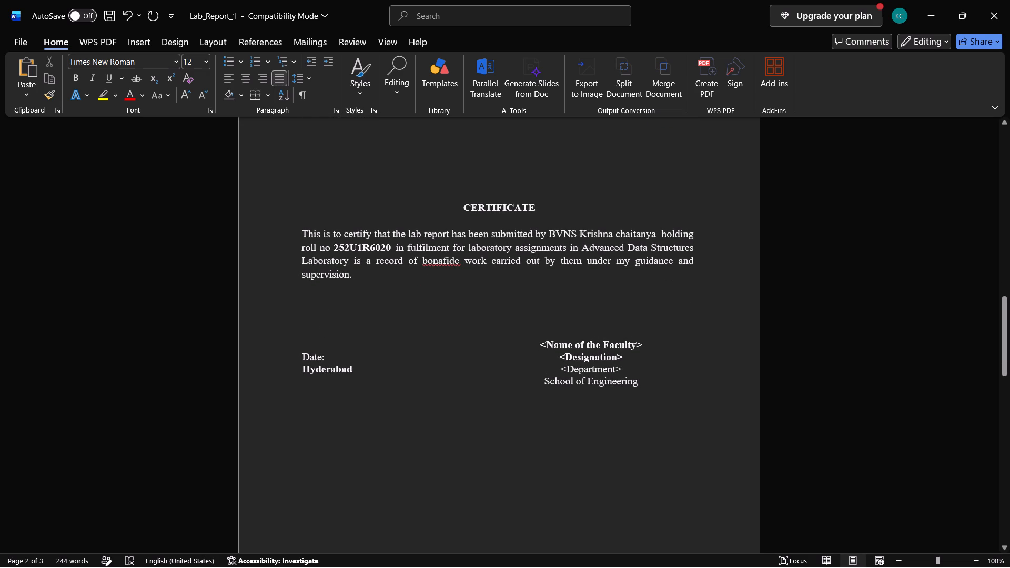
left_click_drag(598, 344, 607, 339)
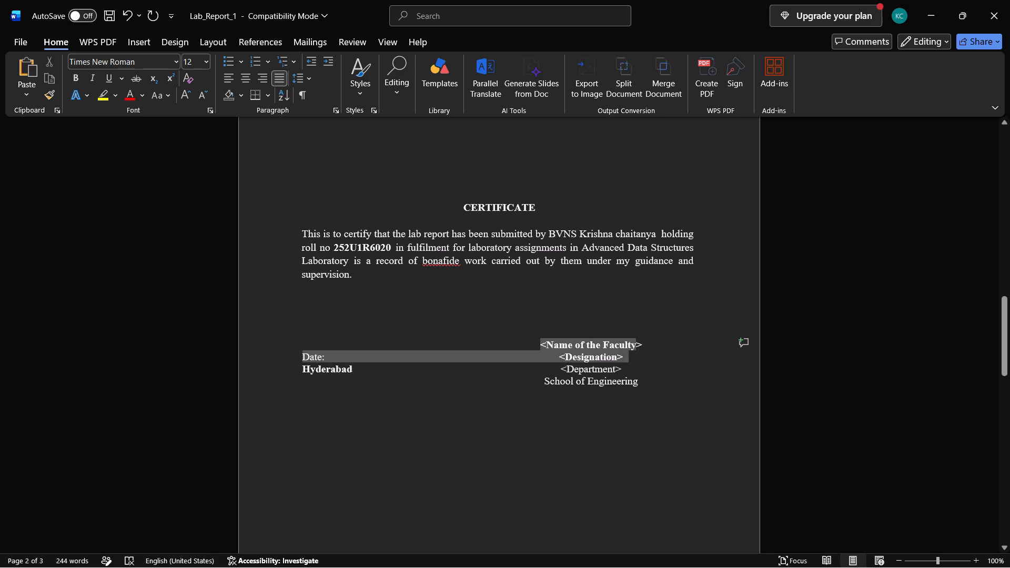
left_click_drag(607, 339, 641, 341)
key("BackSpace")
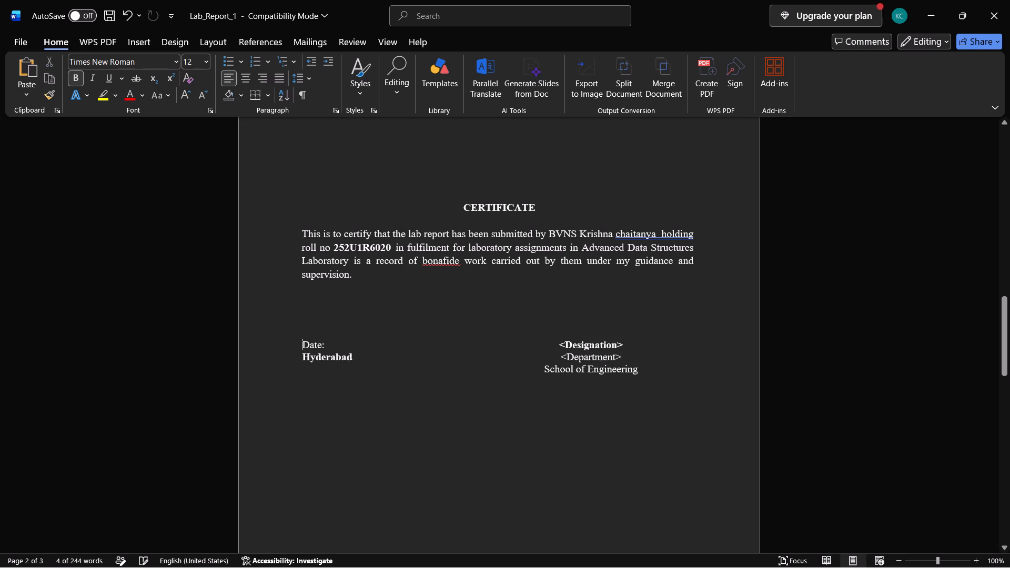
left_click_drag(554, 340, 555, 340)
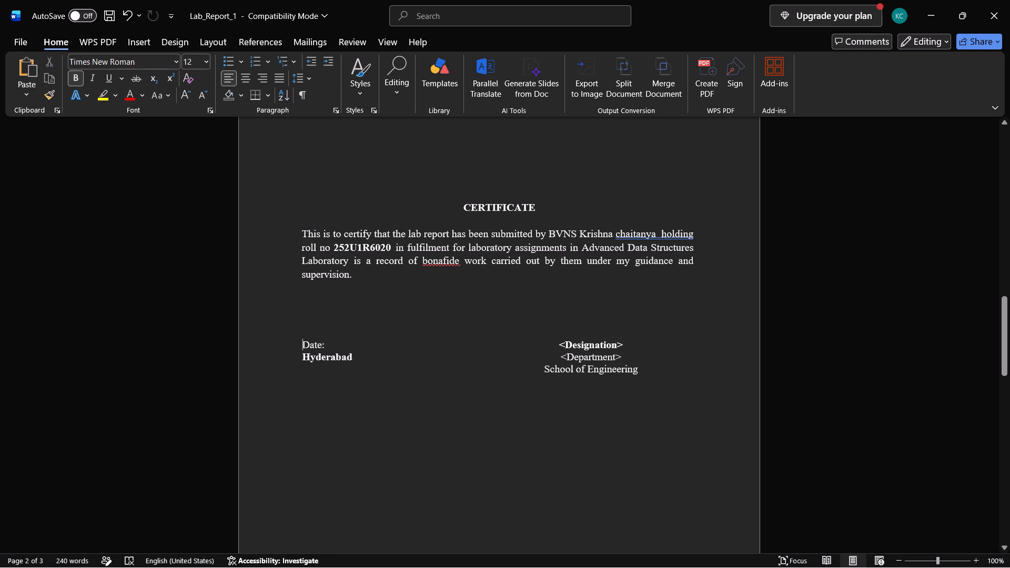
left_click_drag(555, 340, 624, 345)
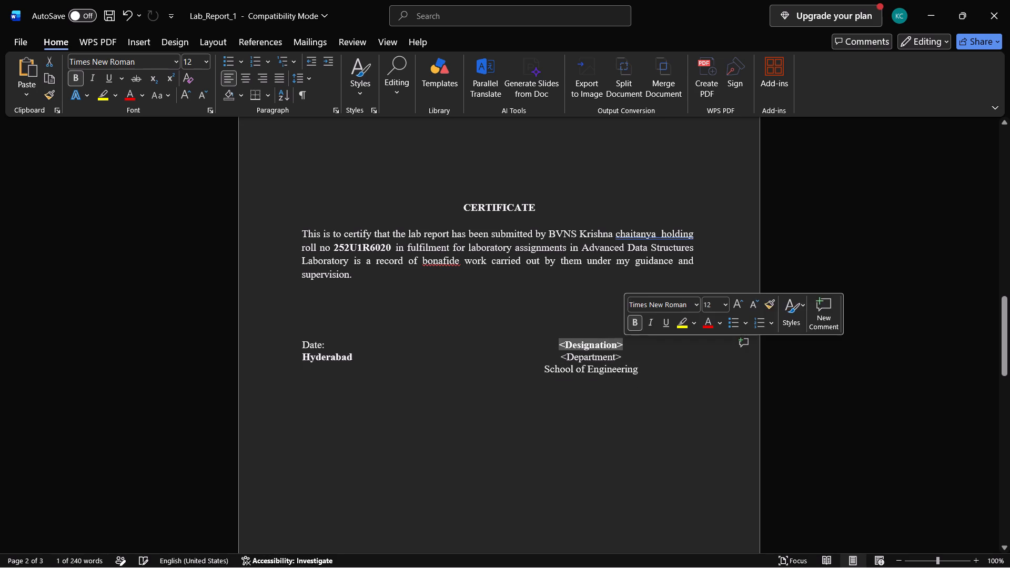
key("BackSpace")
left_click_drag(627, 354, 559, 357)
key("BackSpace")
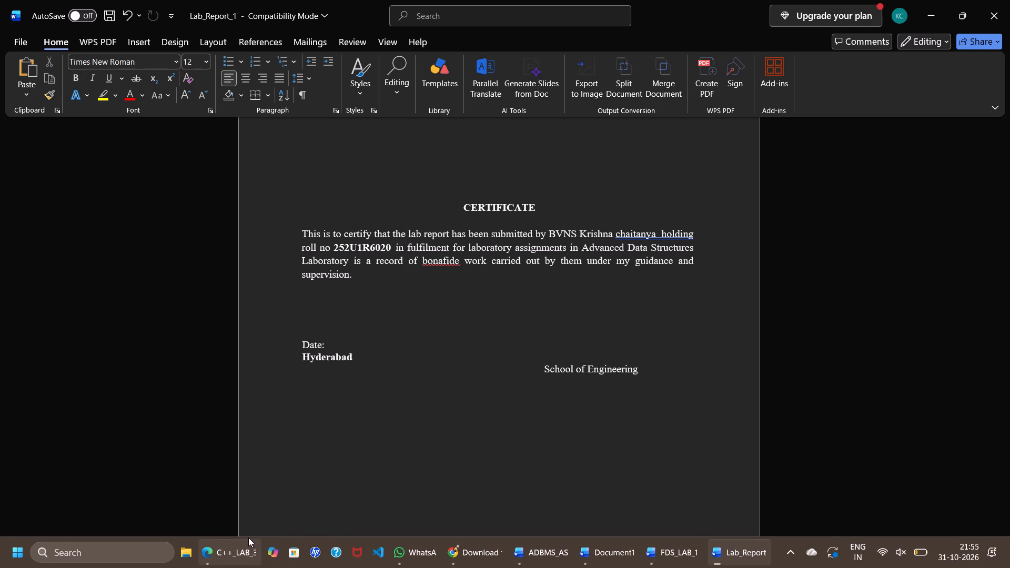
Copy the faculty name, Assistant Professor and Department of Computer Science lines from the C++_LAB_3.pdf certificate and paste them above School of Engineering in Lab_Report_1.
left_click(229, 485)
scroll(443, 381, "down", 2)
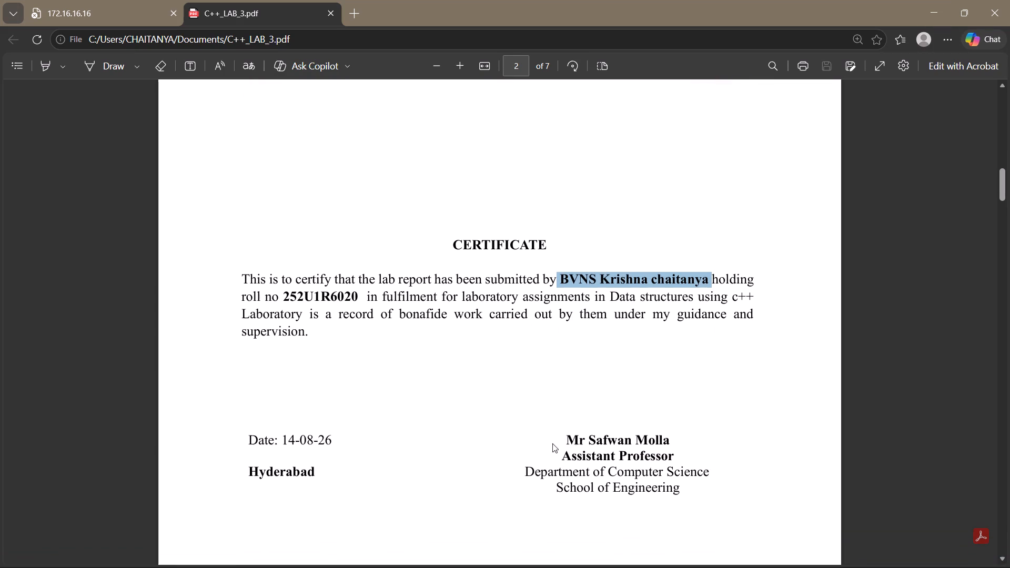
left_click_drag(564, 442, 699, 469)
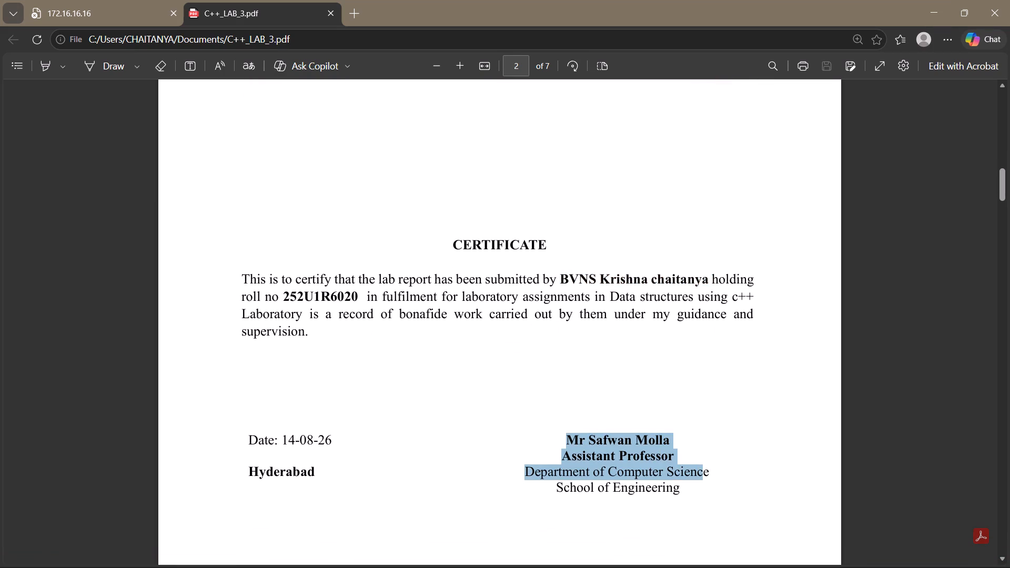
left_click_drag(699, 469, 701, 469)
left_click(709, 471)
left_click_drag(709, 471, 558, 438)
left_click_drag(558, 438, 733, 454)
key("ctrl+c")
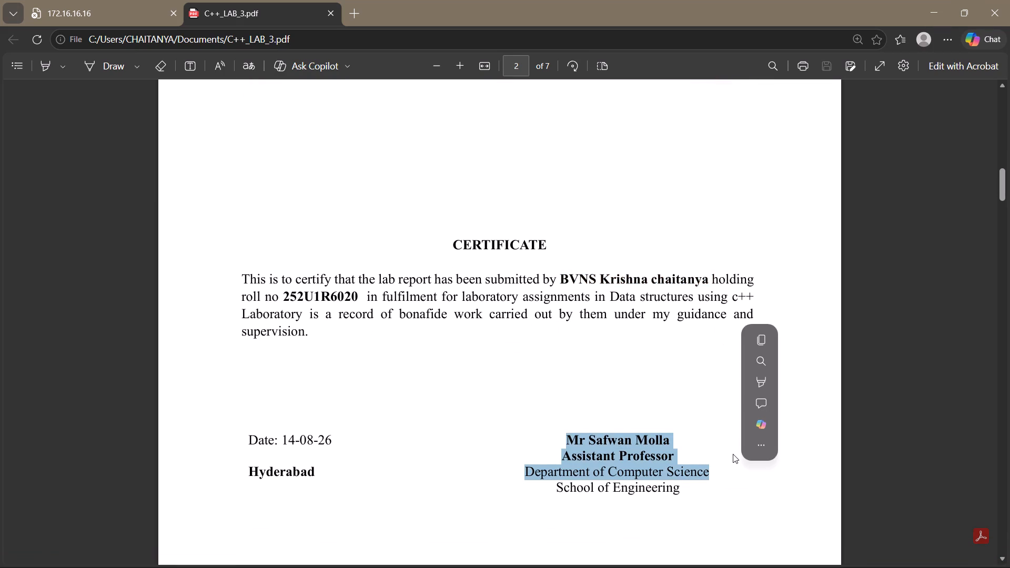
left_click(923, 2)
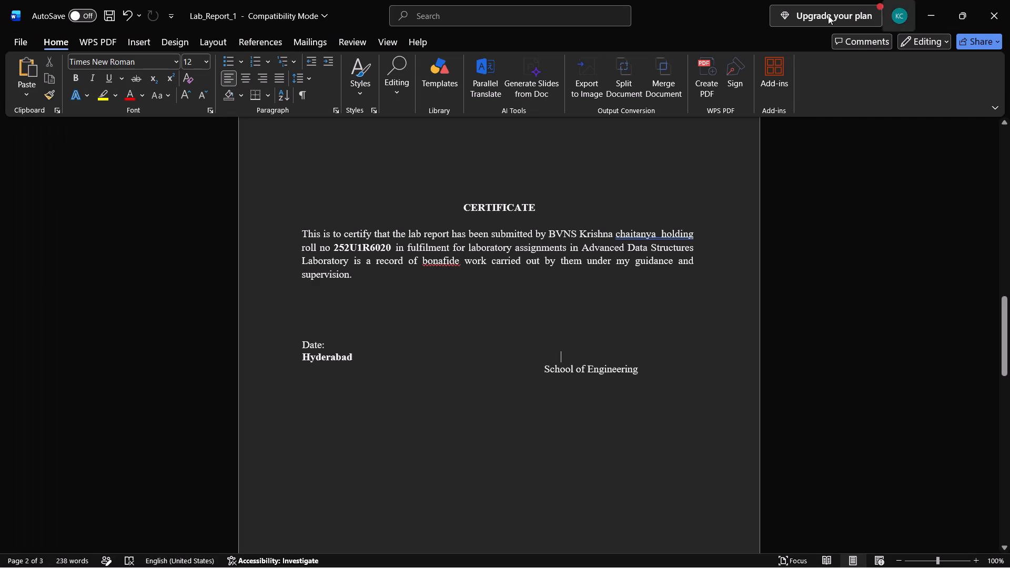
key("ctrl+v")
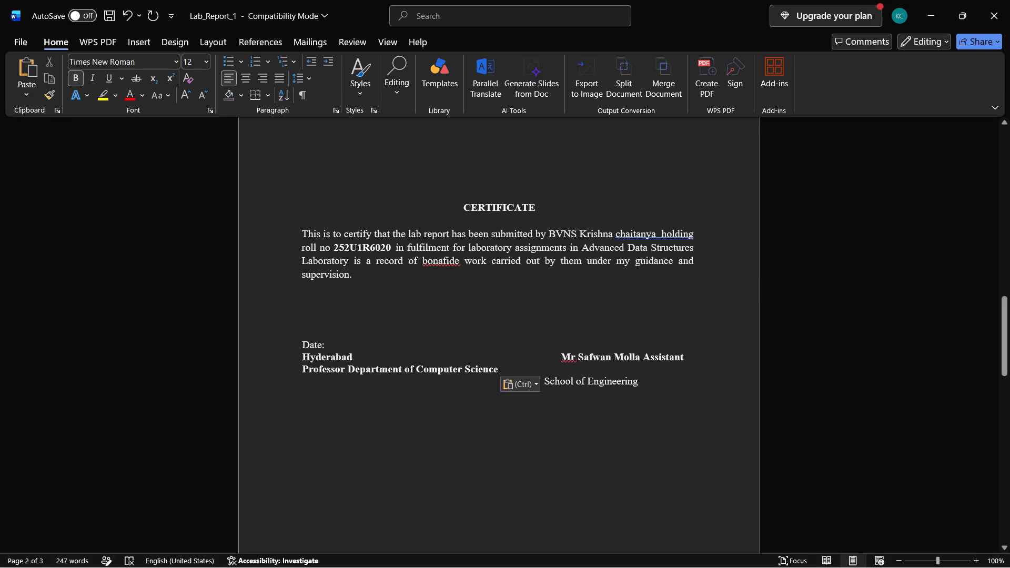
Break the pasted signature text before "Professor Department of" and pad it with spaces until it starts level with School of Engineering.
left_click(298, 371)
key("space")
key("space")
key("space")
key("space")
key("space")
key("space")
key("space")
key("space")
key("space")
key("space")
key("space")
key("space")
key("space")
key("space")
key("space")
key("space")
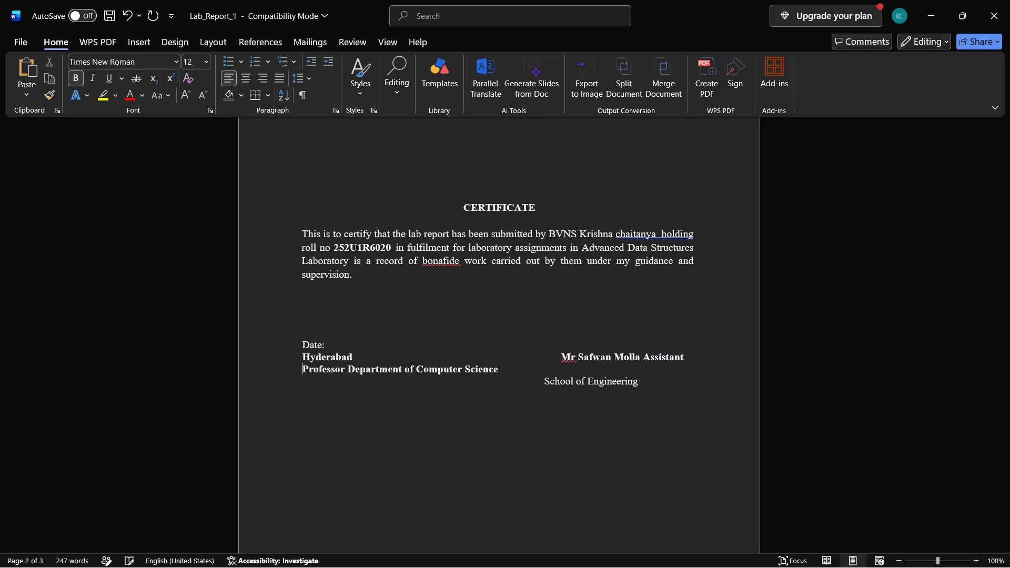
key("Return")
key("Return")
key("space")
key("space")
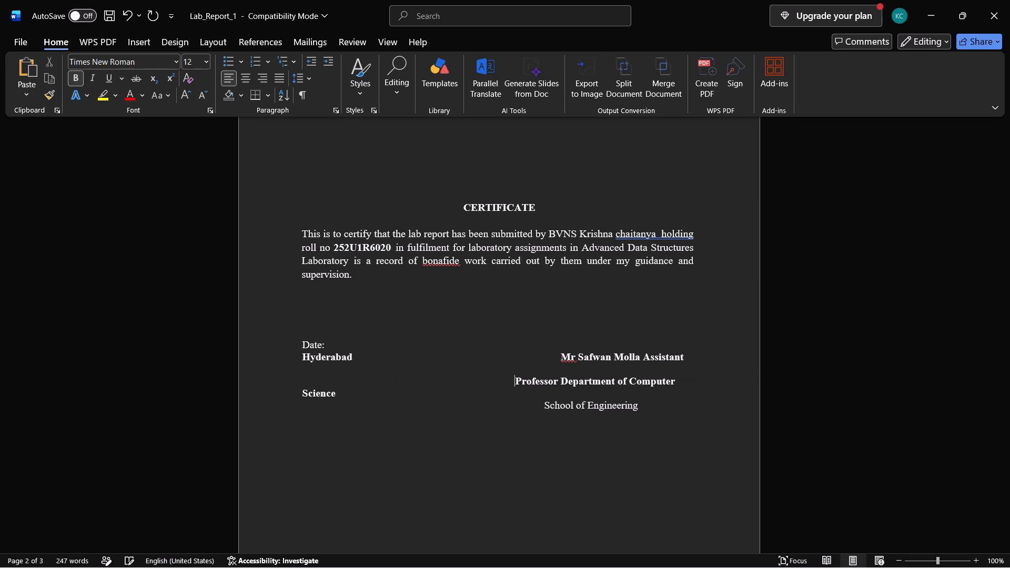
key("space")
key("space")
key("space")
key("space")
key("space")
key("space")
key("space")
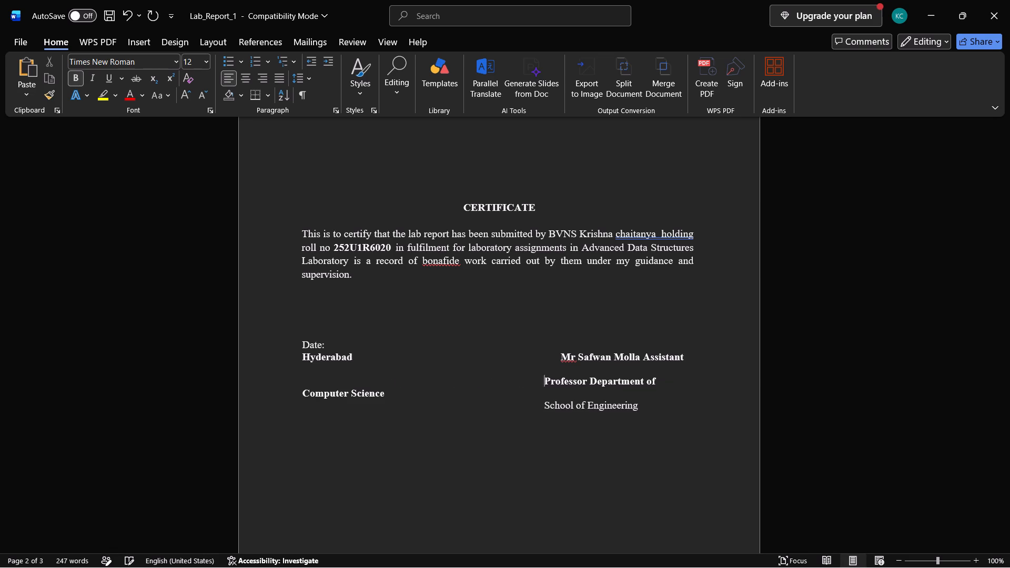
Put "Computer Science" on its own line and pad it with spaces so it sits beneath "Professor Department of".
left_click(298, 390)
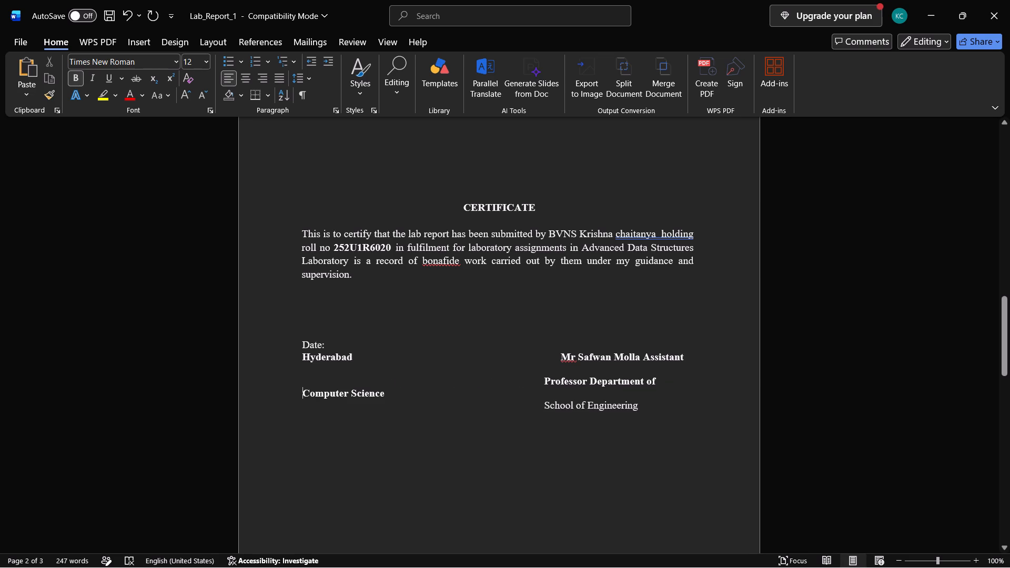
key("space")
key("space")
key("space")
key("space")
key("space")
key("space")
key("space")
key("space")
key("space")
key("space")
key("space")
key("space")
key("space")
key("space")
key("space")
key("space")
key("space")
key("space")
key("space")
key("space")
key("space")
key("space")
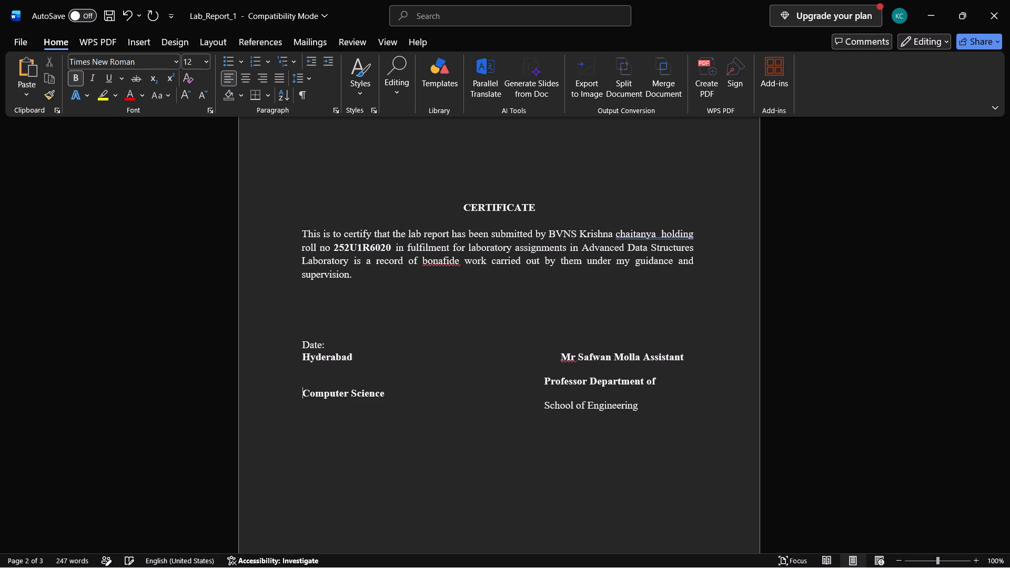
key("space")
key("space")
key("Return")
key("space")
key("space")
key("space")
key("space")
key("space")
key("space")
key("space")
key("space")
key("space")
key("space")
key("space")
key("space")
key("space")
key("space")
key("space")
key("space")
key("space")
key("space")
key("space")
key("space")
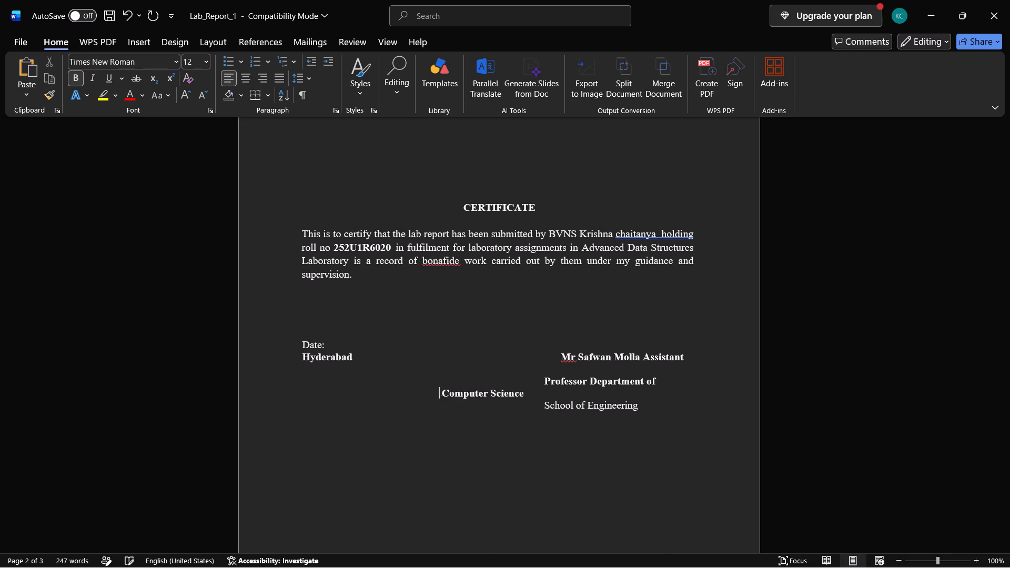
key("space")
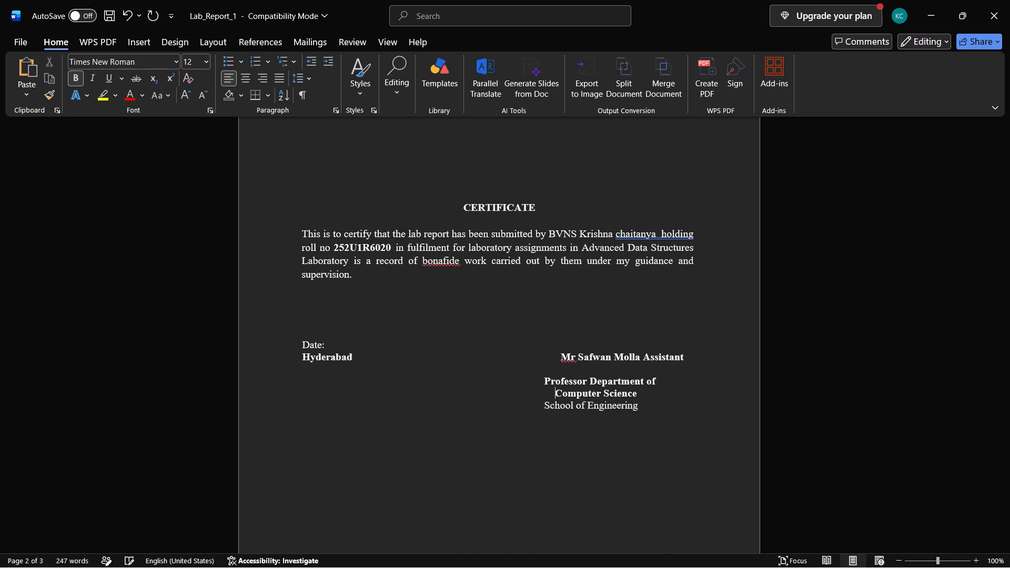
Indent the School of Engineering line with four spaces so it starts level with "Computer Science".
key("Down")
key("Left")
key("Left")
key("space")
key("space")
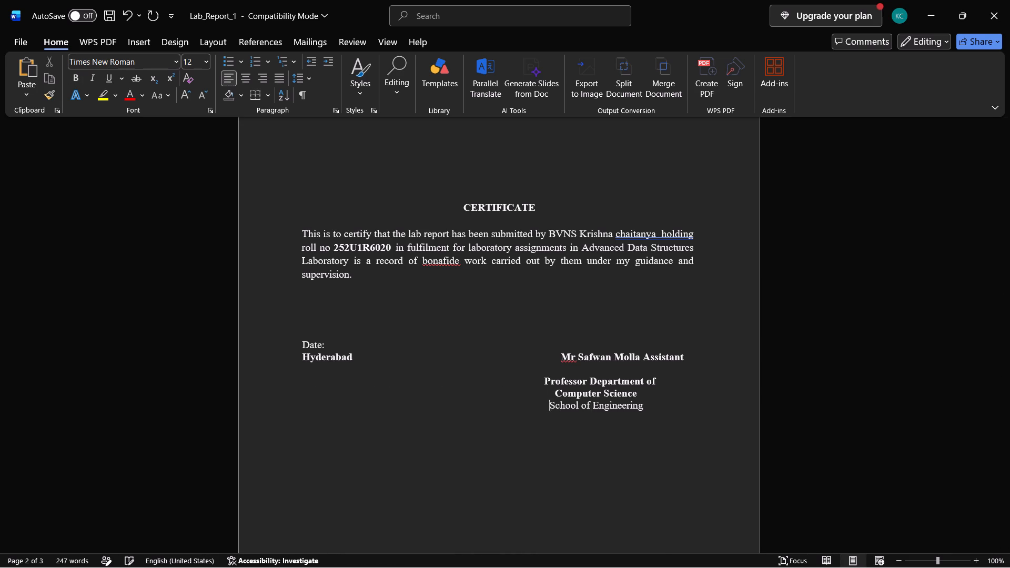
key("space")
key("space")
Replace the gap between Hyderabad and the faculty name with spaces so the name sits above "Professor Department of".
key("Up")
key("Up")
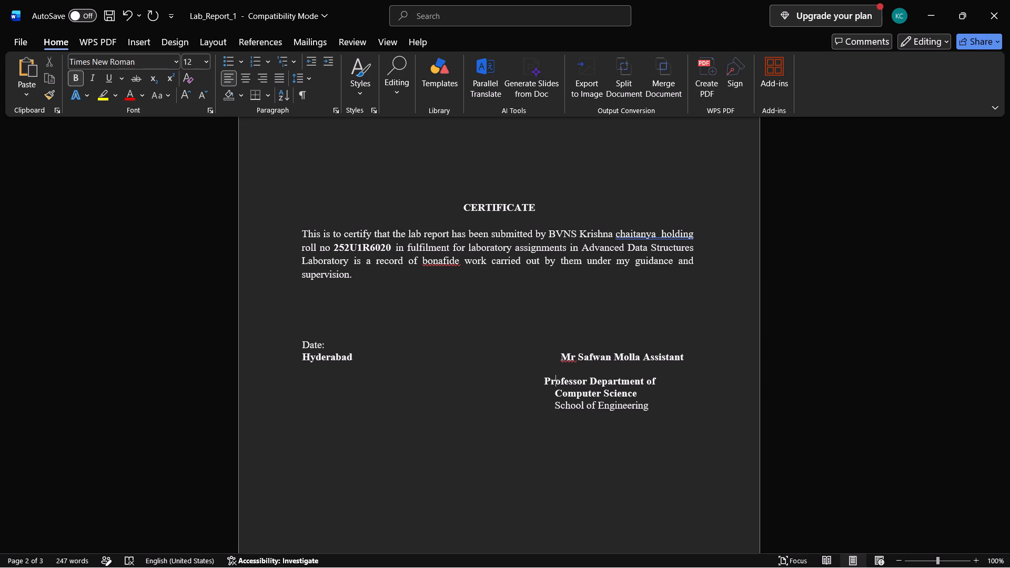
key("Up")
key("Up")
key("BackSpace")
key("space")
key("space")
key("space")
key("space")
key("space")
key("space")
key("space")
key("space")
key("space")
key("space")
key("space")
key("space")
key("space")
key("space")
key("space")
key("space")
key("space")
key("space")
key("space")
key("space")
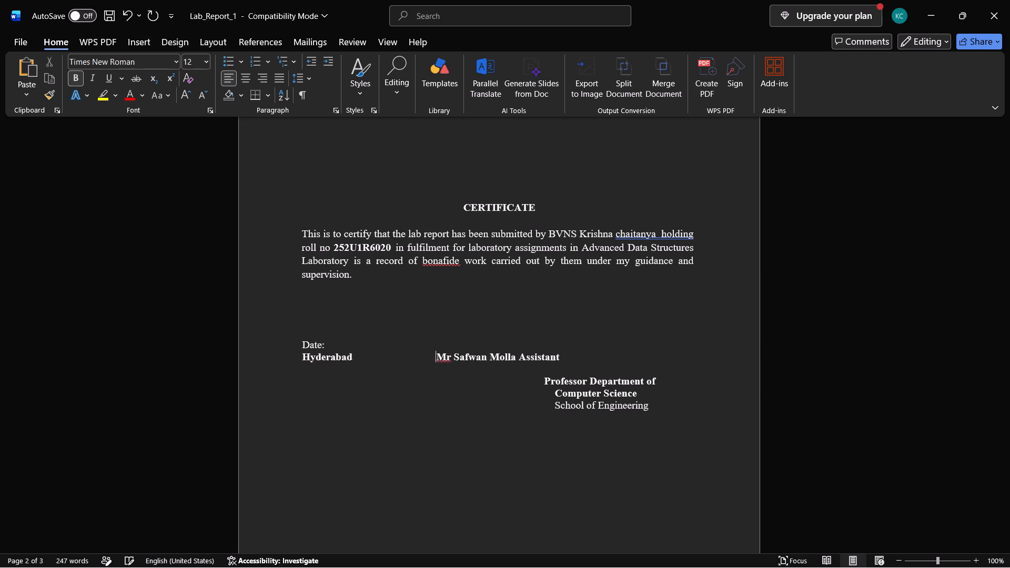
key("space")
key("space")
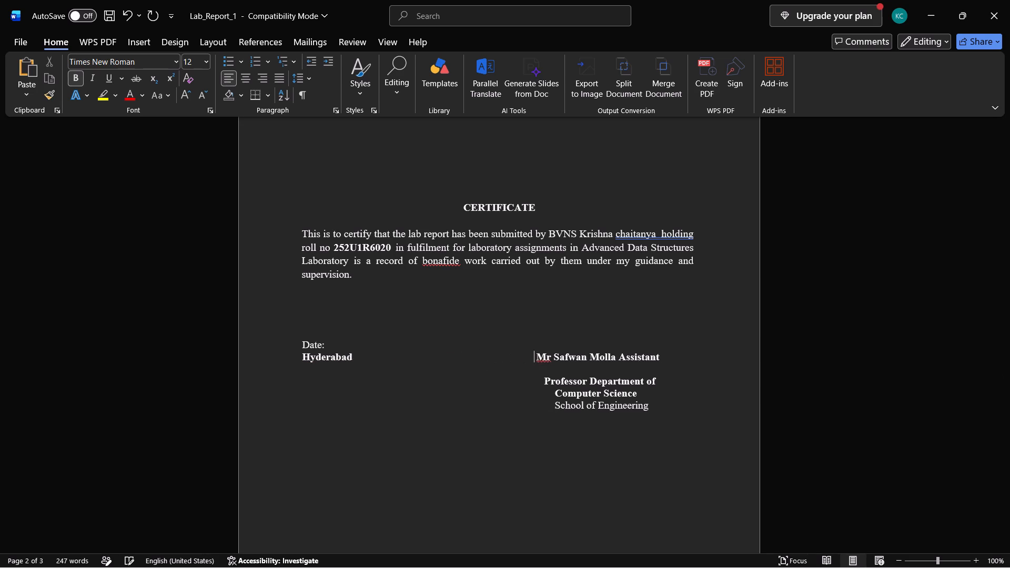
Indent the "Professor Department of" line by three spaces to bring it nearly level with "Computer Science" below.
key("Down")
key("Down")
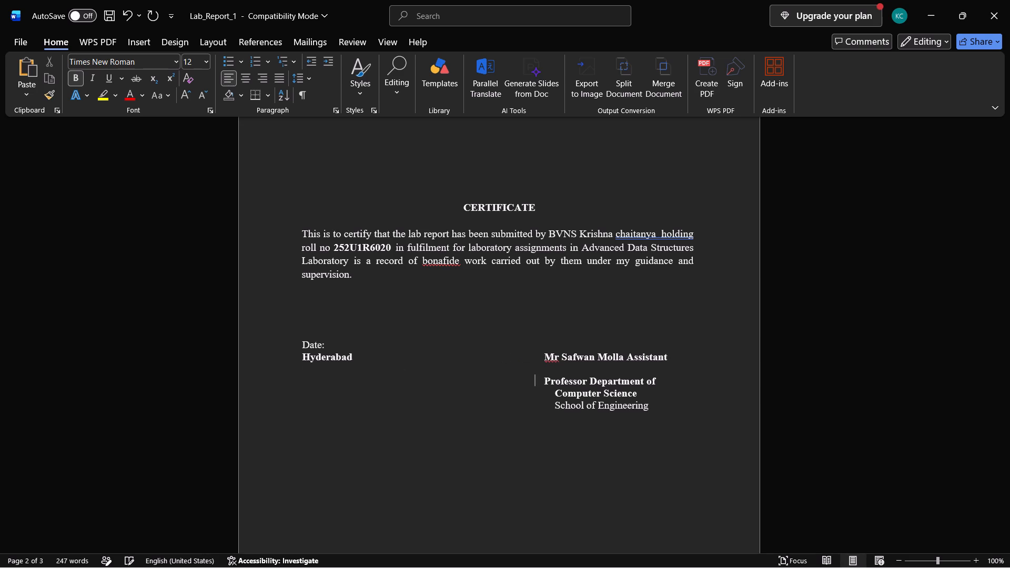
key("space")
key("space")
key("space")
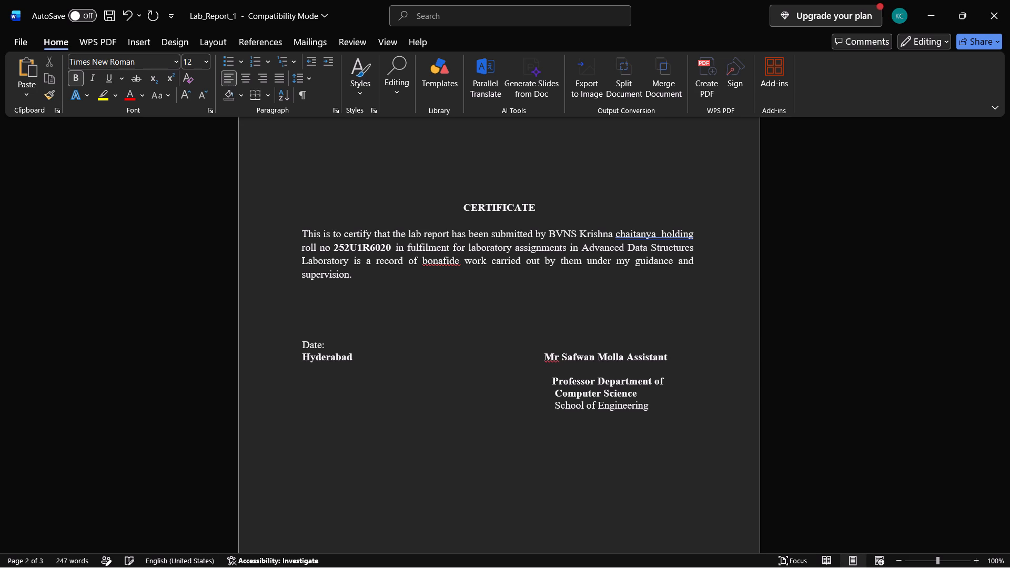
Insert two more spaces before the faculty name on the Hyderabad line to bring it closer to level with "Professor Department of".
key("Up")
key("Up")
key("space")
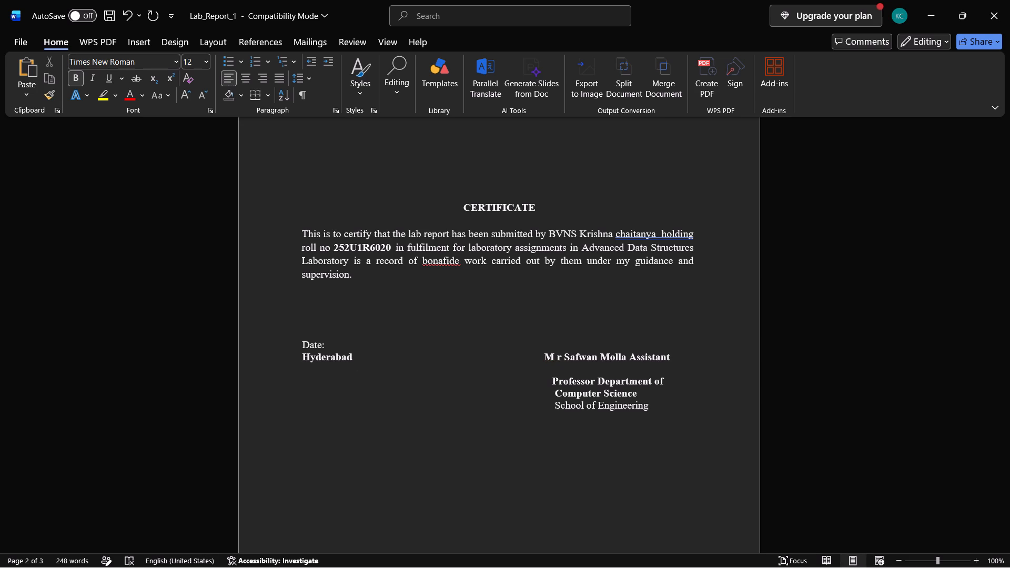
key("BackSpace")
key("Left")
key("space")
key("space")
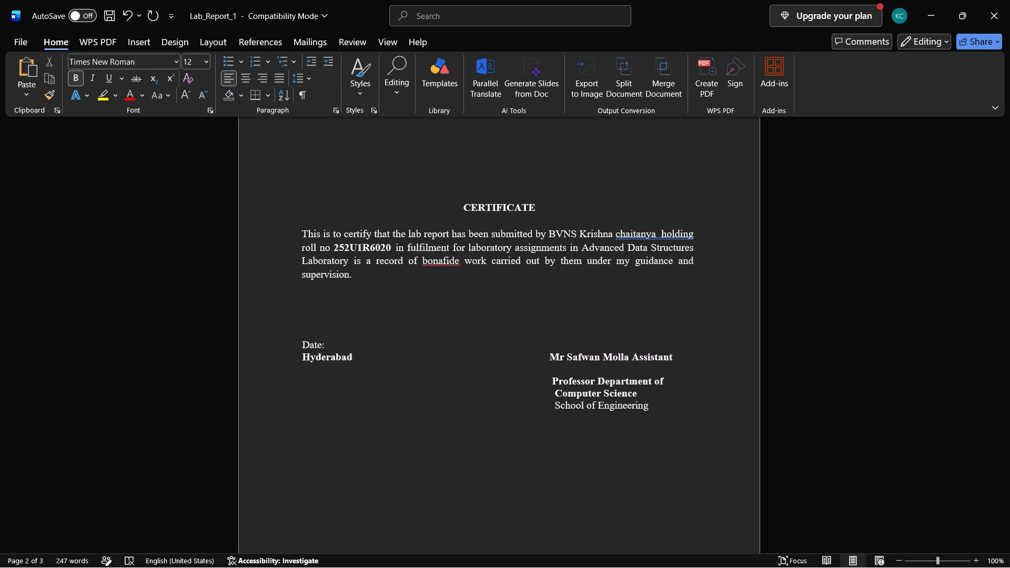
Remove the empty line between the faculty name line and "Professor Department of" in the signature block.
key("Down")
key("Down")
key("Up")
key("BackSpace")
key("BackSpace")
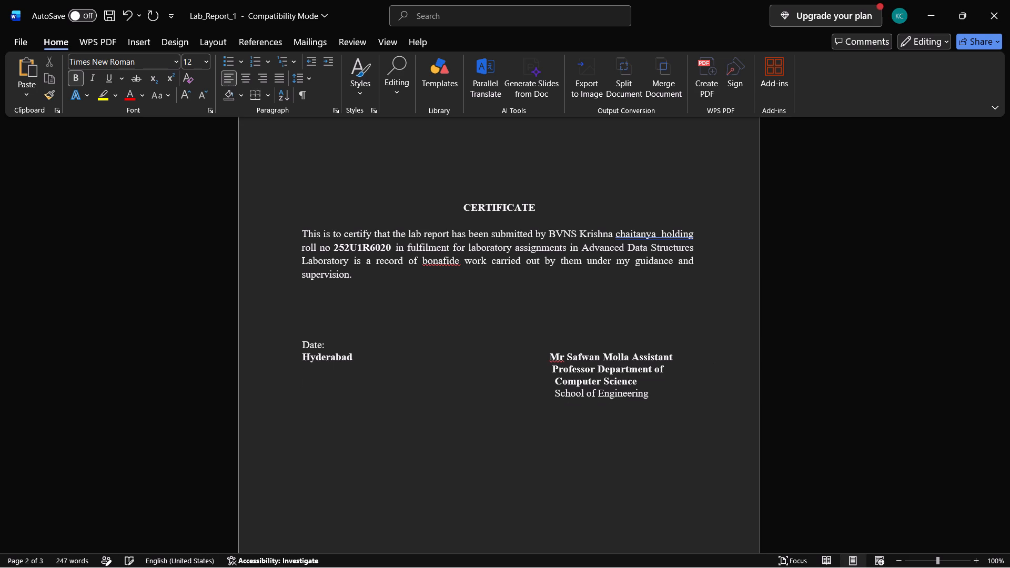
Put "Assistant" on its own line below the faculty name and pad it with spaces to start level with "Professor Department of".
scroll(341, 409, "down", 1)
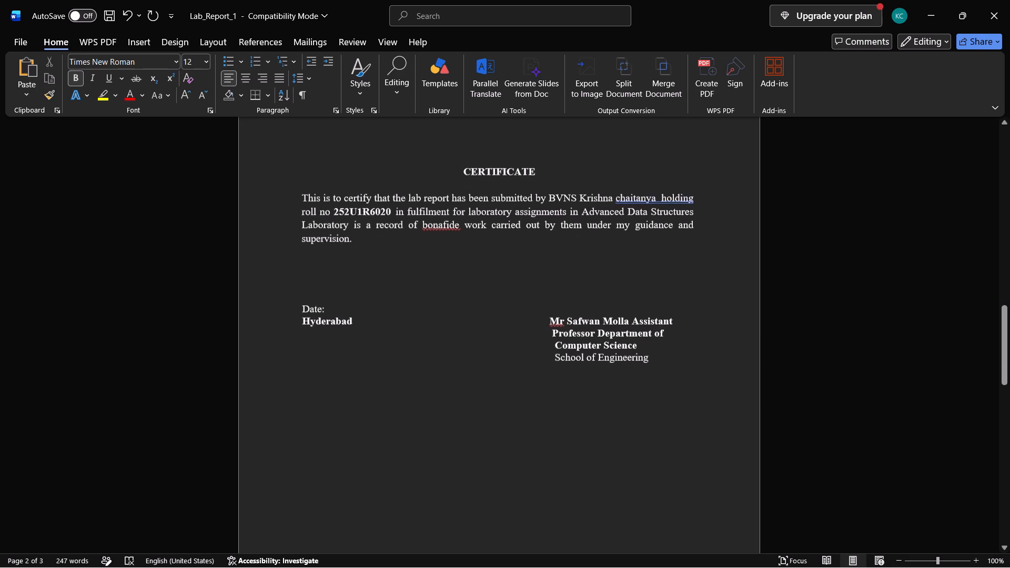
scroll(341, 409, "down", 1)
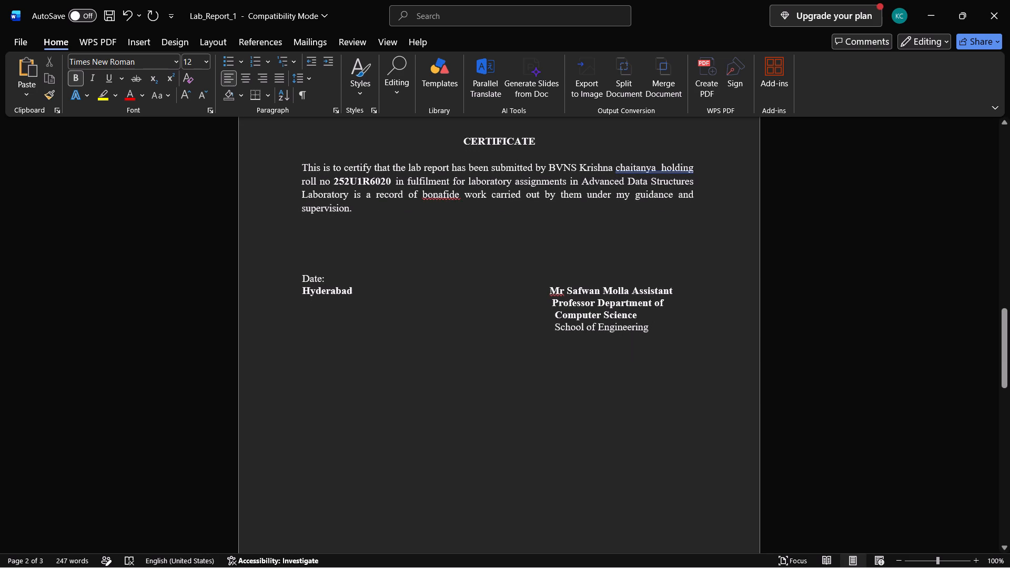
left_click(635, 290)
key("Left")
key("Return")
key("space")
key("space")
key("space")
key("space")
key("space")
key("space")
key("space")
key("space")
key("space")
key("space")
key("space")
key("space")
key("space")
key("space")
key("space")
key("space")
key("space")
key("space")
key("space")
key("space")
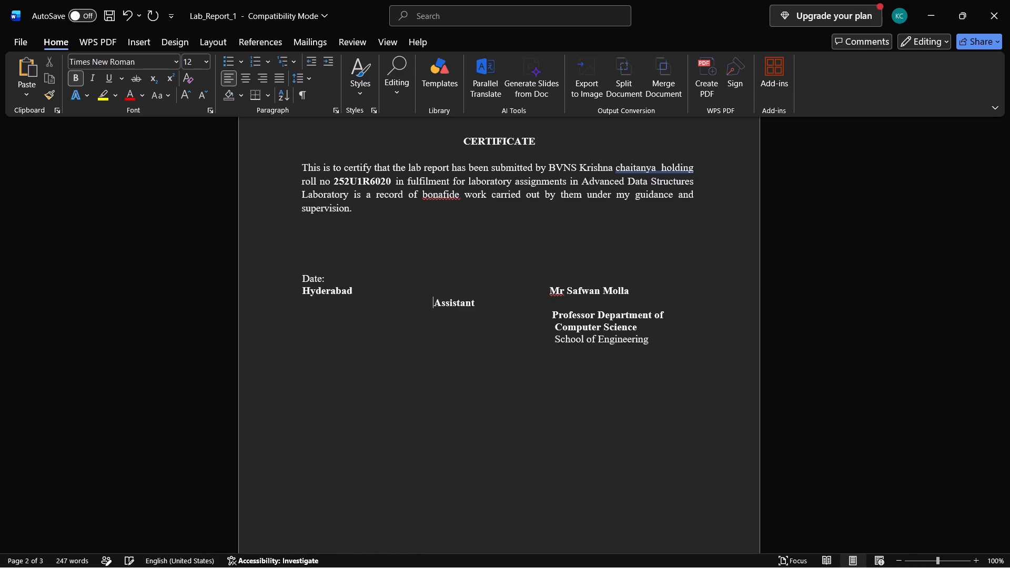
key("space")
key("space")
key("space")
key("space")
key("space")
Add one space before the faculty name so it starts level with "Assistant" below.
key("Up")
key("Left")
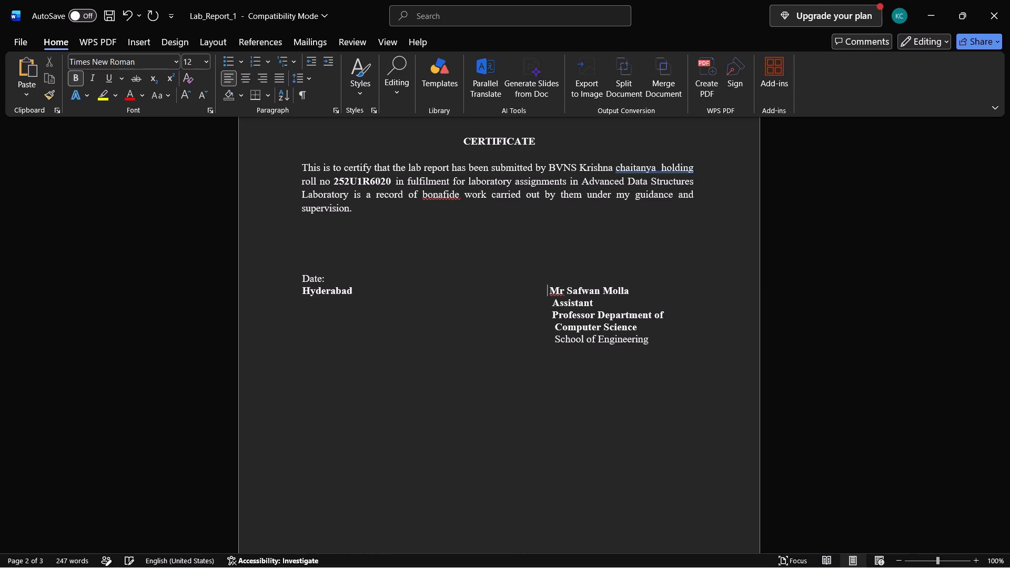
key("Right")
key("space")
Switch to the learning portal in Chrome and open the Year 2 subjects in its curriculum.
scroll(633, 349, "down", 4)
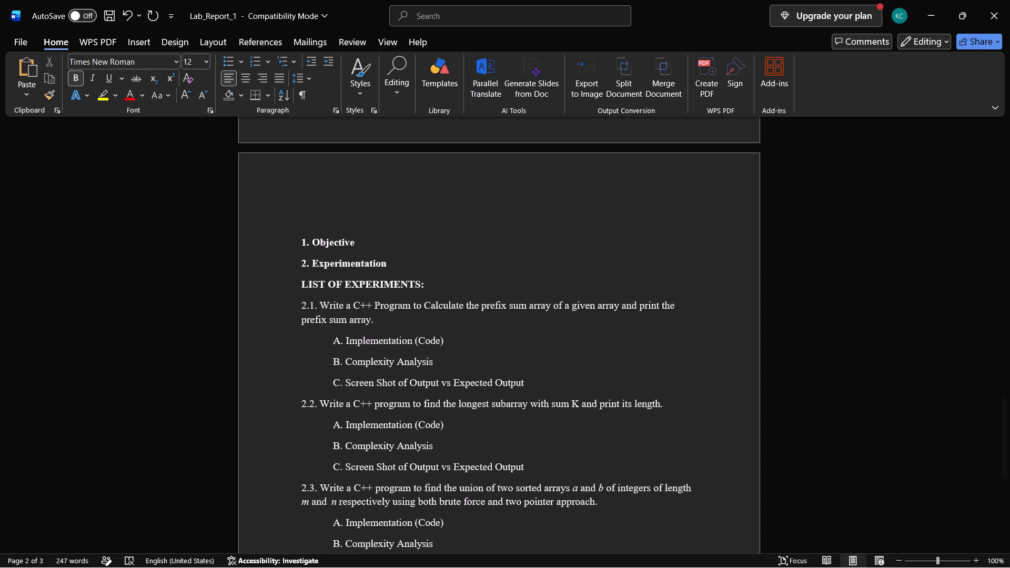
scroll(476, 302, "down", 1)
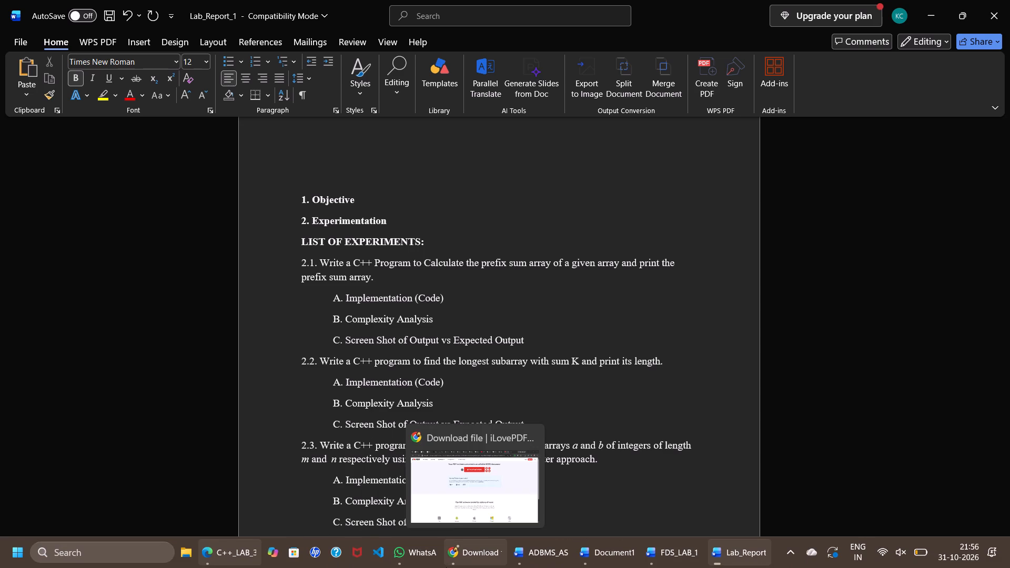
left_click(461, 478)
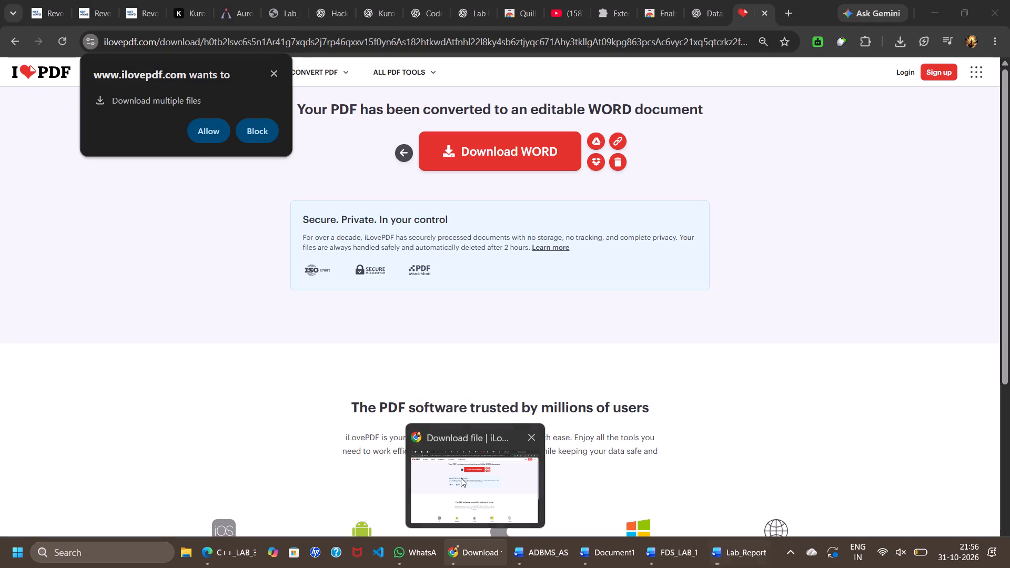
left_click(132, 0)
left_click(70, 0)
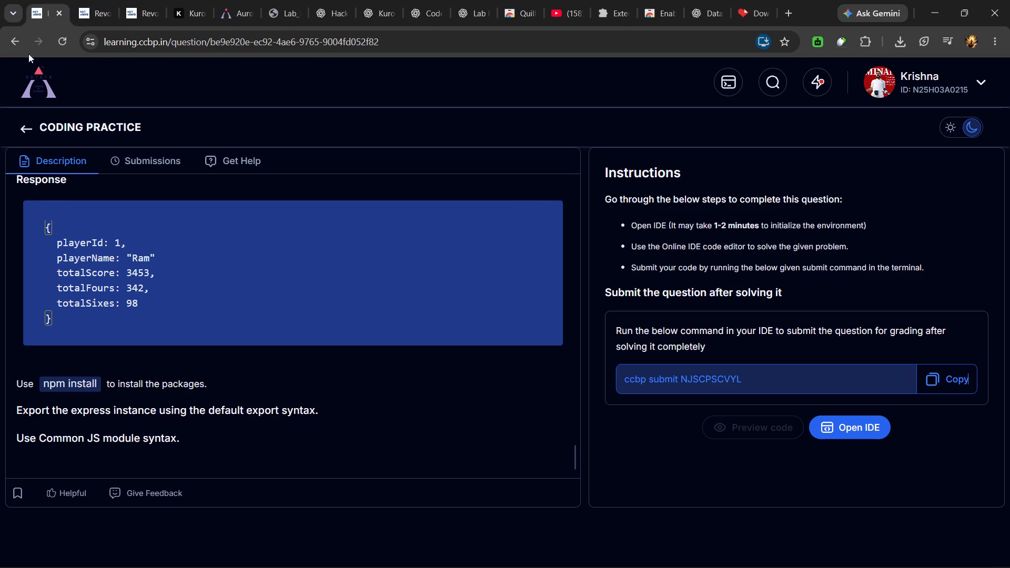
left_click(36, 79)
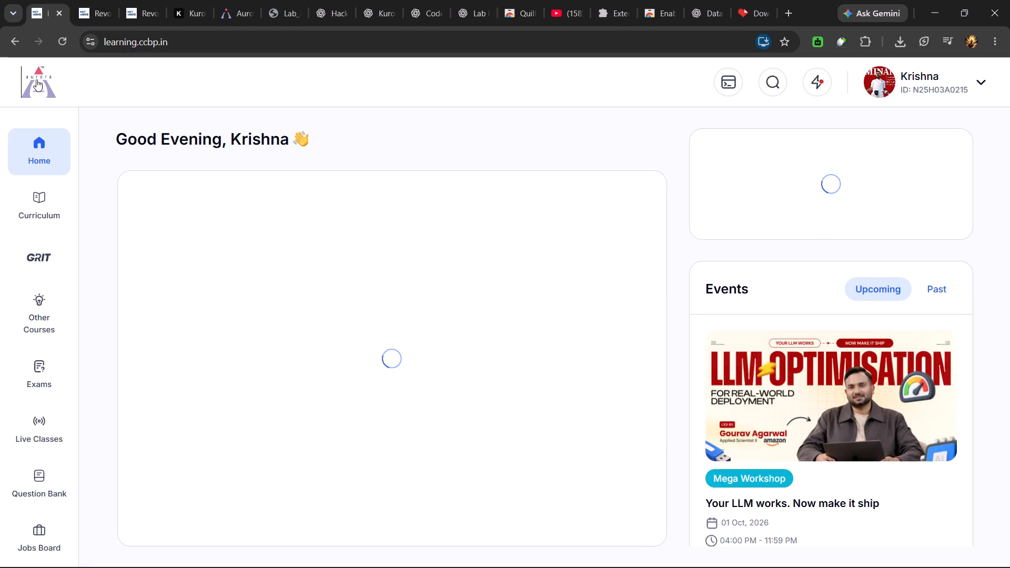
scroll(219, 228, "down", 1)
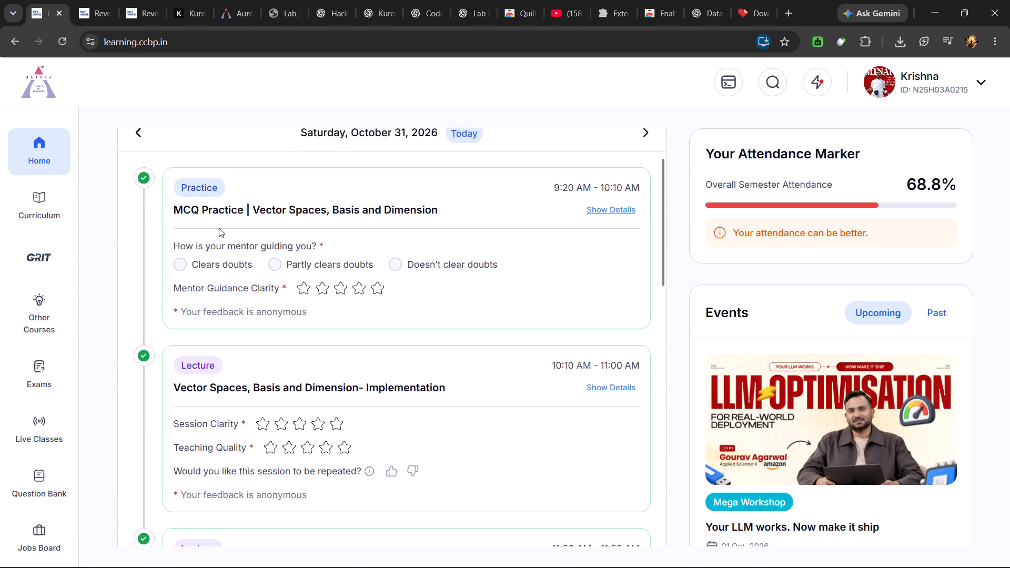
scroll(219, 228, "down", 1)
left_click(56, 184)
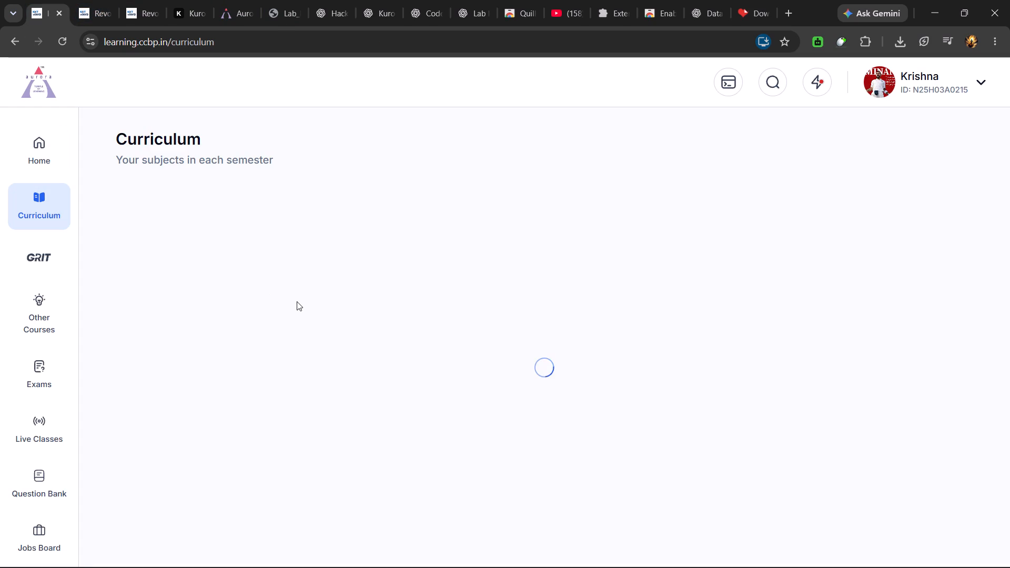
left_click(345, 257)
left_click(284, 209)
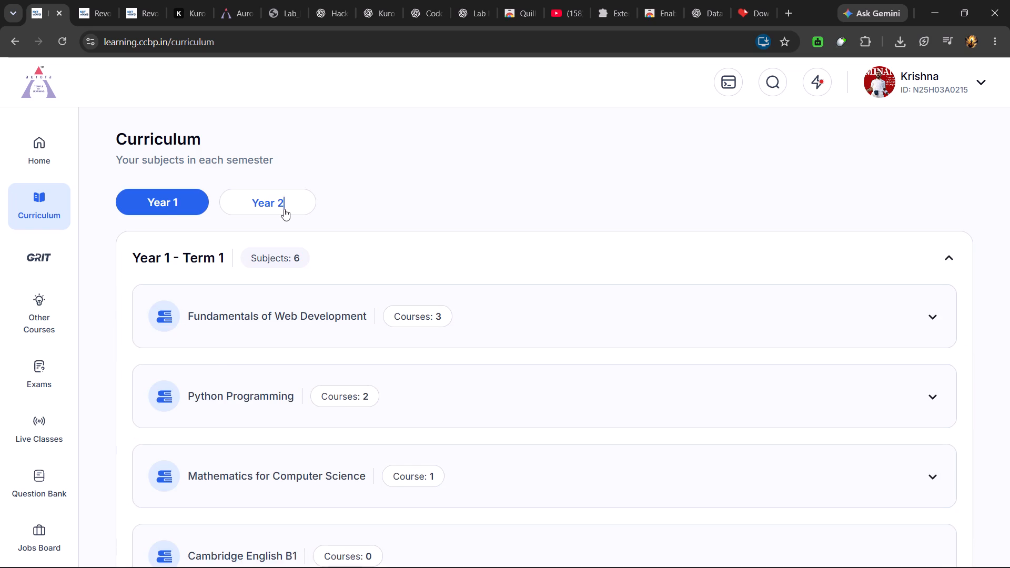
Open the Design and Analysis of Algorithms course under Advanced Data Structures and expand Module I: Hashing, Sliding Window & Two-Pointer.
left_click(370, 260)
scroll(370, 260, "down", 2)
left_click(370, 260)
scroll(370, 260, "down", 7)
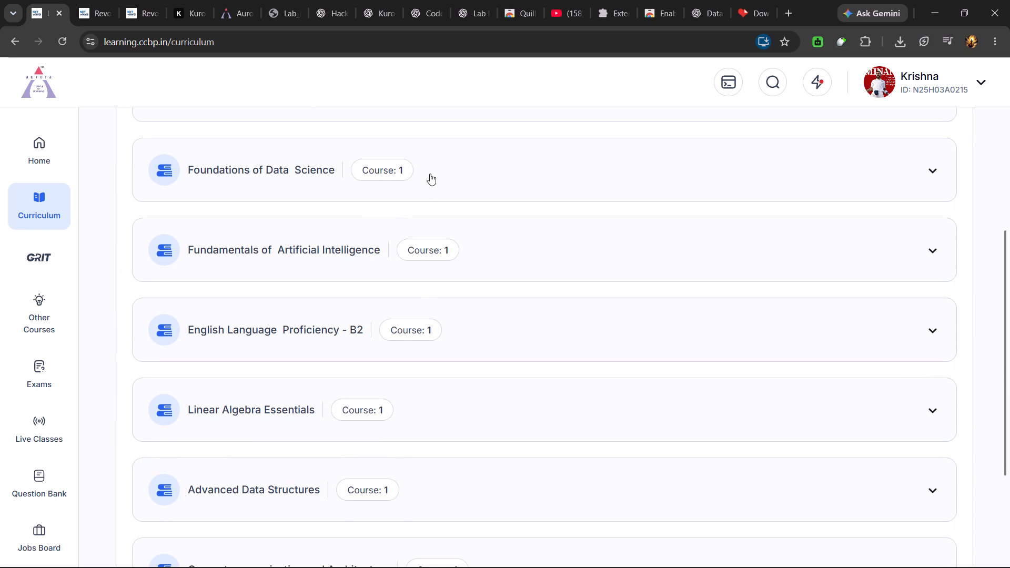
left_click(430, 174)
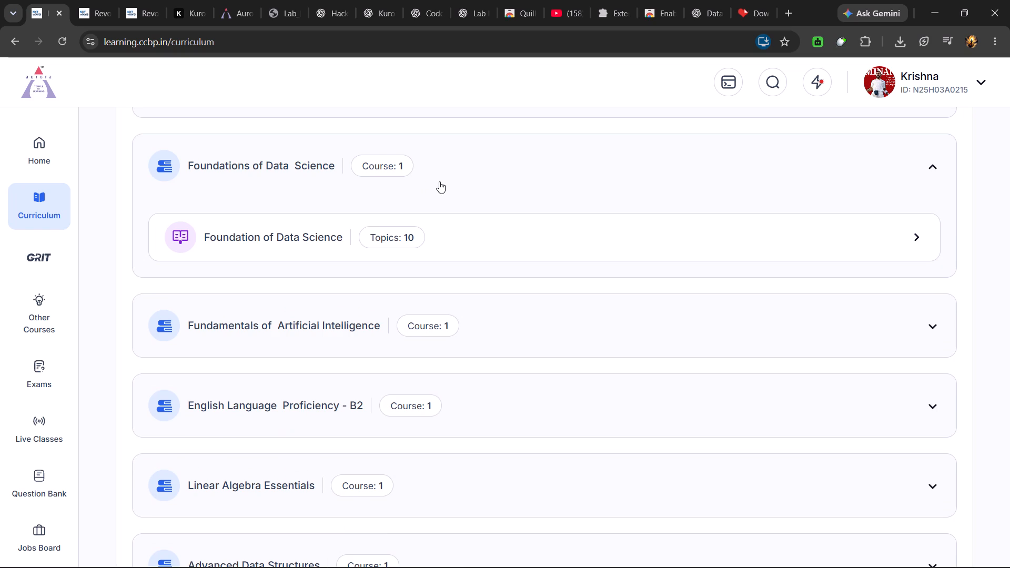
scroll(474, 238, "down", 2)
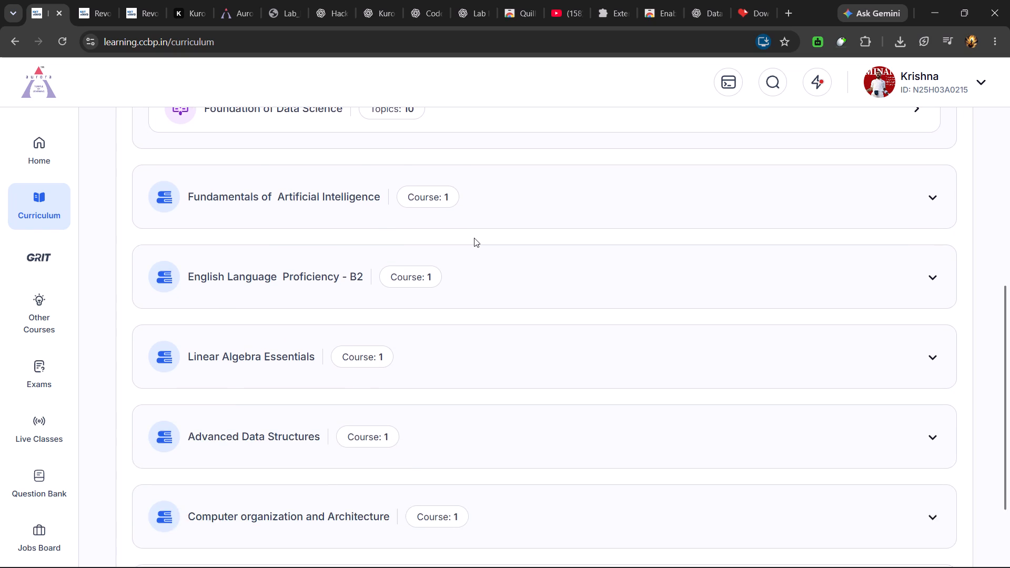
scroll(474, 238, "down", 2)
left_click(469, 322)
left_click(487, 413)
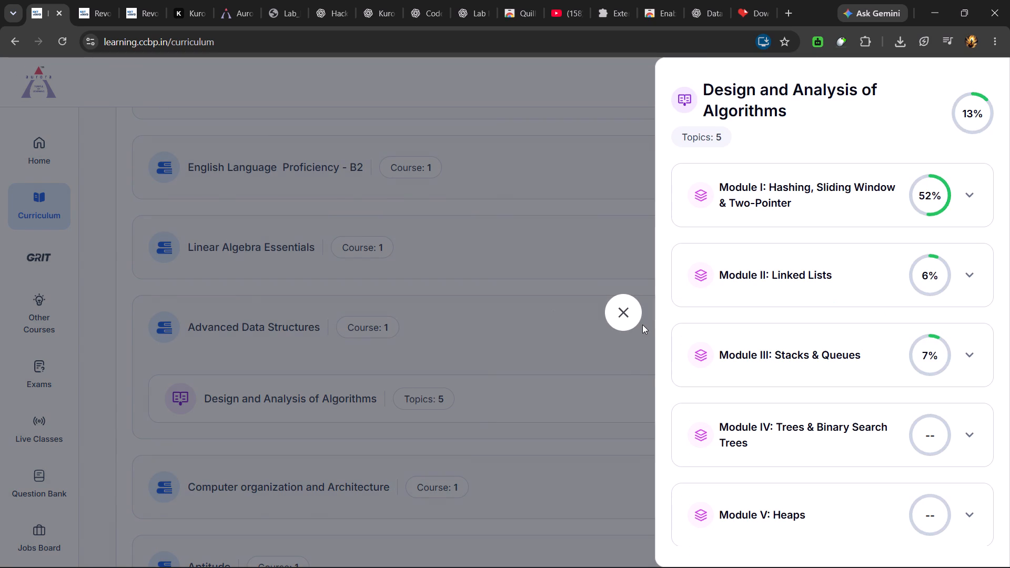
left_click(762, 198)
Open the Prefix Sum Array problem from the Coding Practice set that follows the Prefix Sum lessons in Module I.
scroll(760, 310, "down", 2)
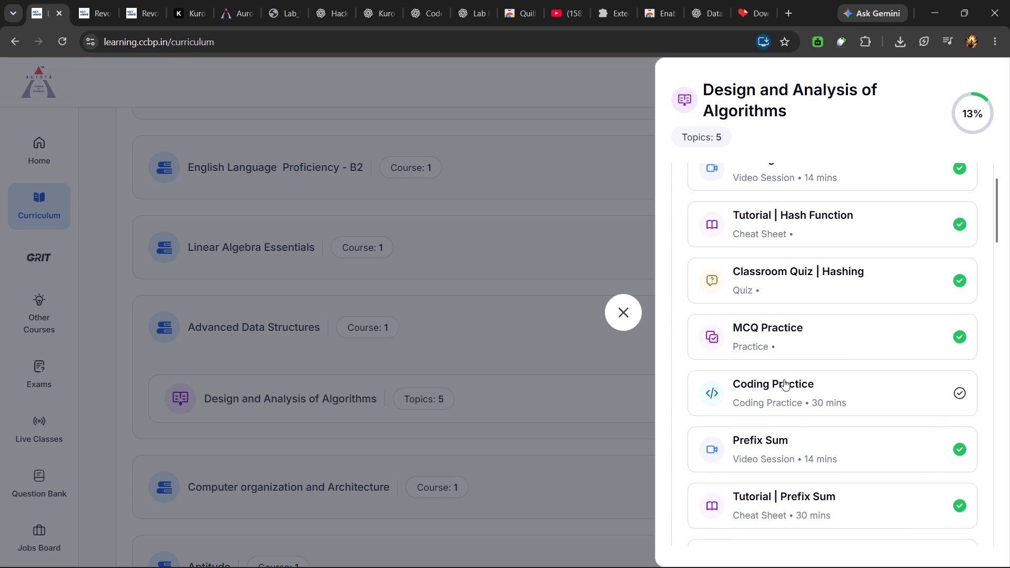
left_click(784, 379)
scroll(447, 377, "down", 1)
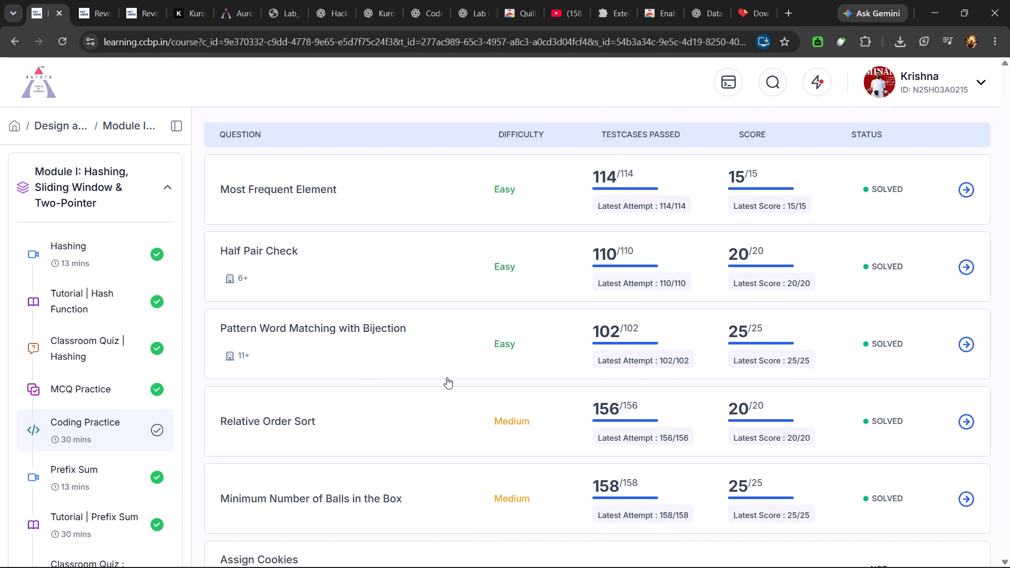
scroll(447, 377, "down", 4)
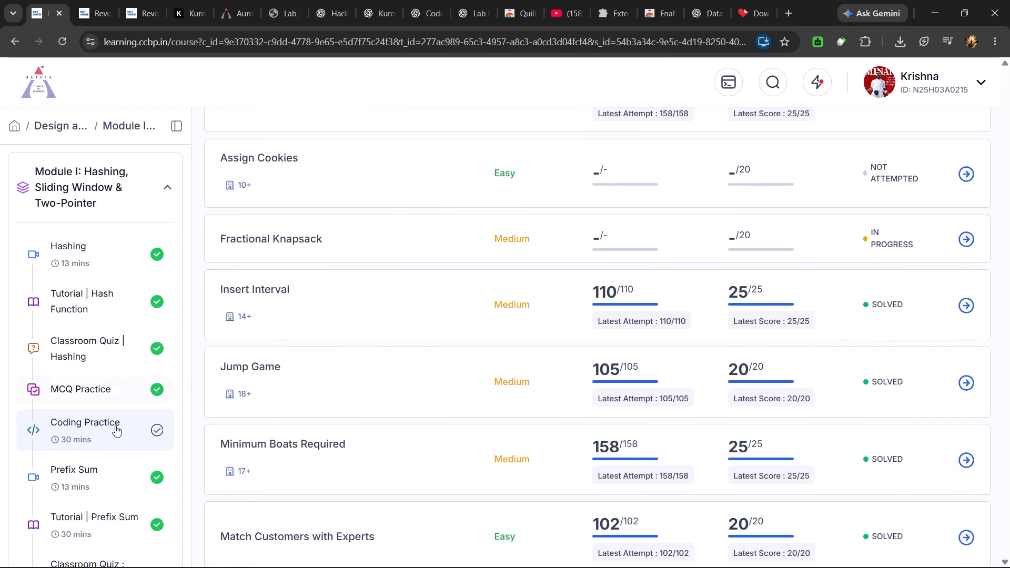
scroll(115, 425, "down", 4)
left_click(118, 506)
scroll(118, 506, "down", 1)
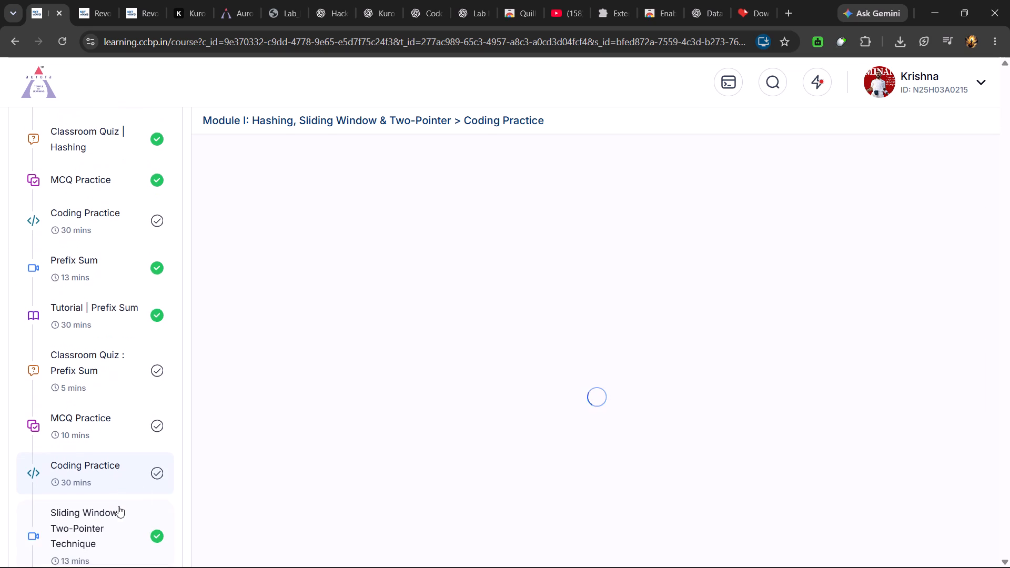
scroll(291, 433, "down", 1)
left_click(455, 189)
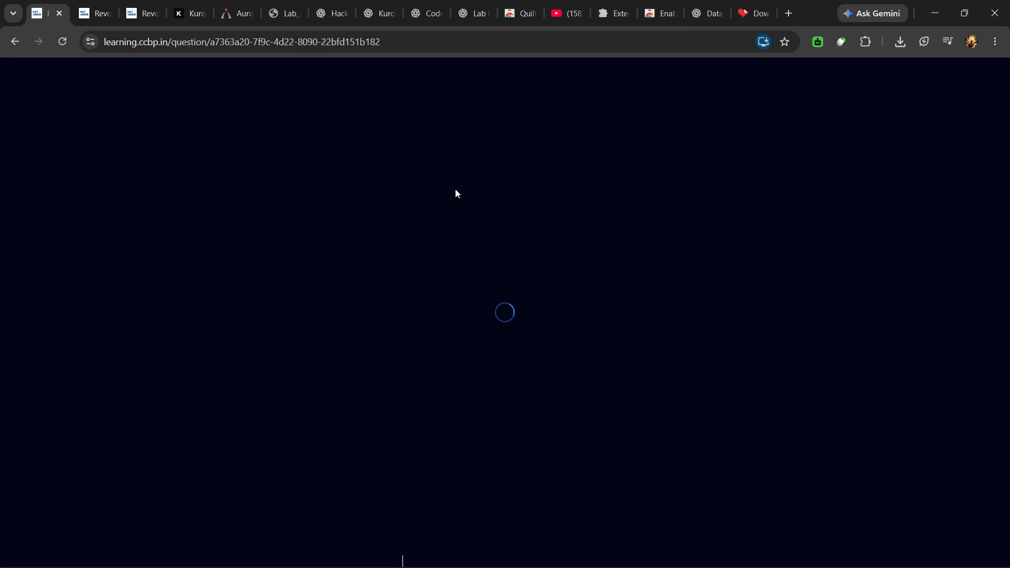
Copy the complete C++ solution code of the Prefix Sum Array problem.
scroll(636, 275, "down", 1)
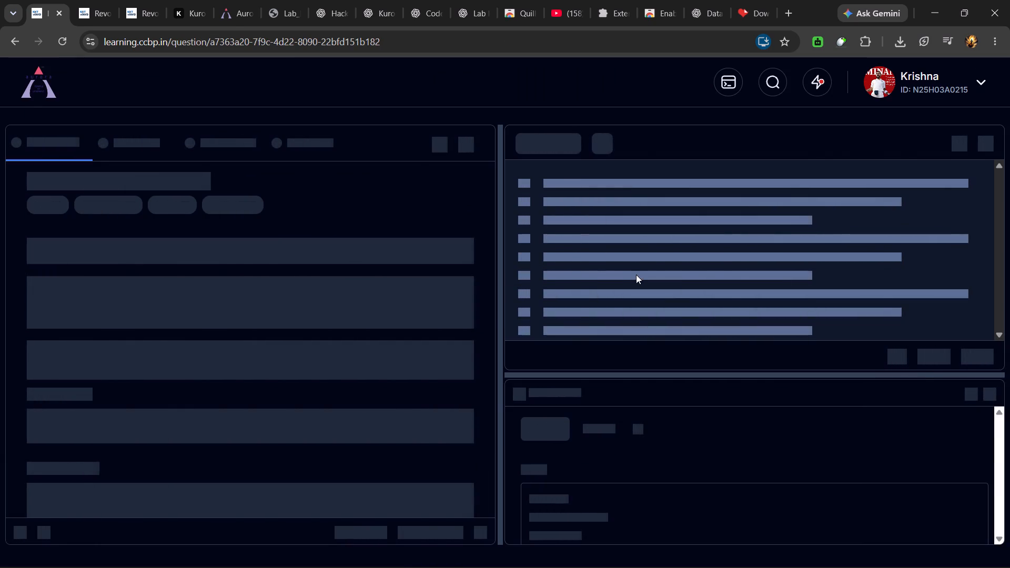
scroll(636, 275, "down", 8)
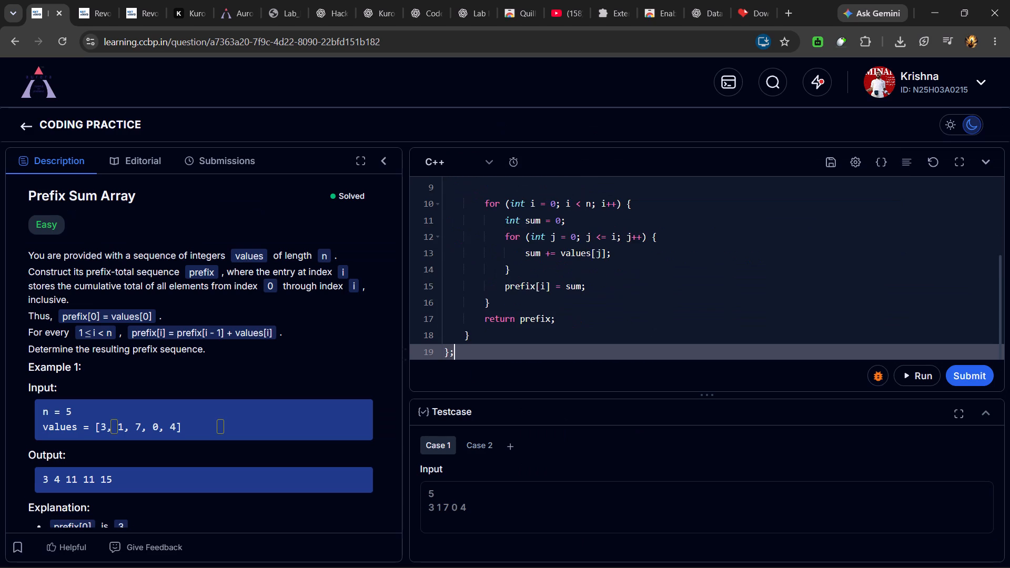
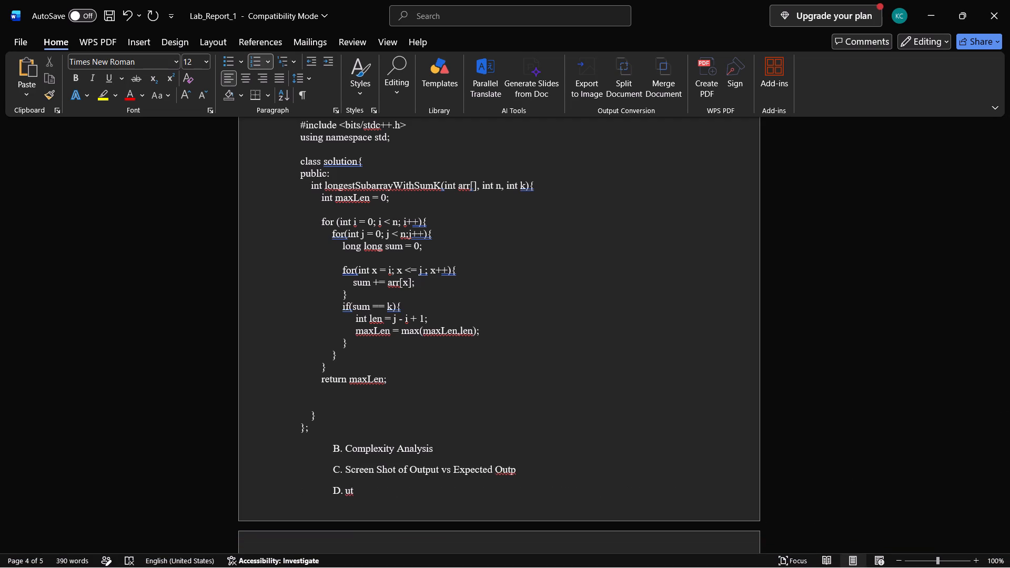
left_click(480, 443)
key("Return")
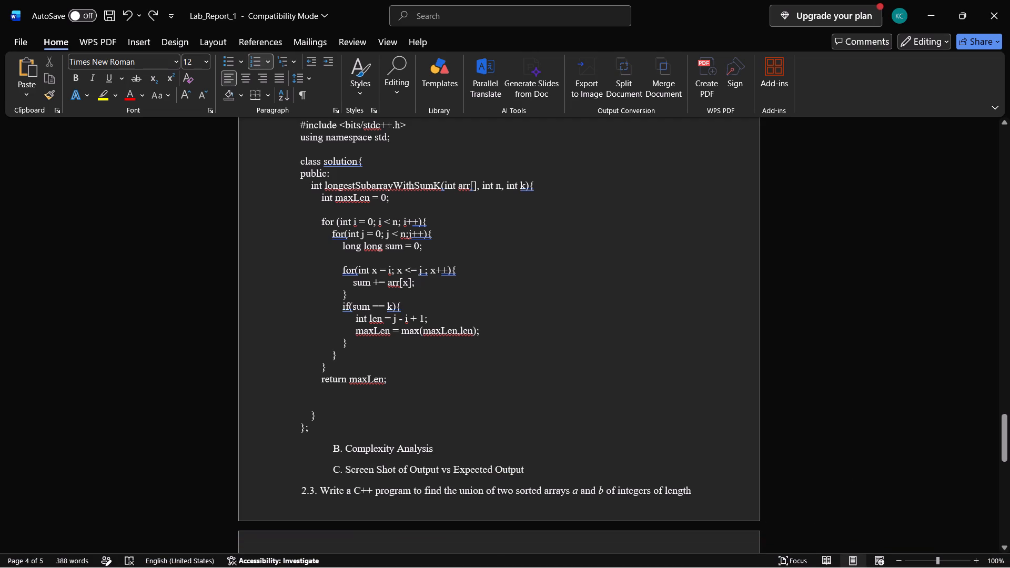
key("Return")
key("Return")
key("Return")
key("ctrl+v")
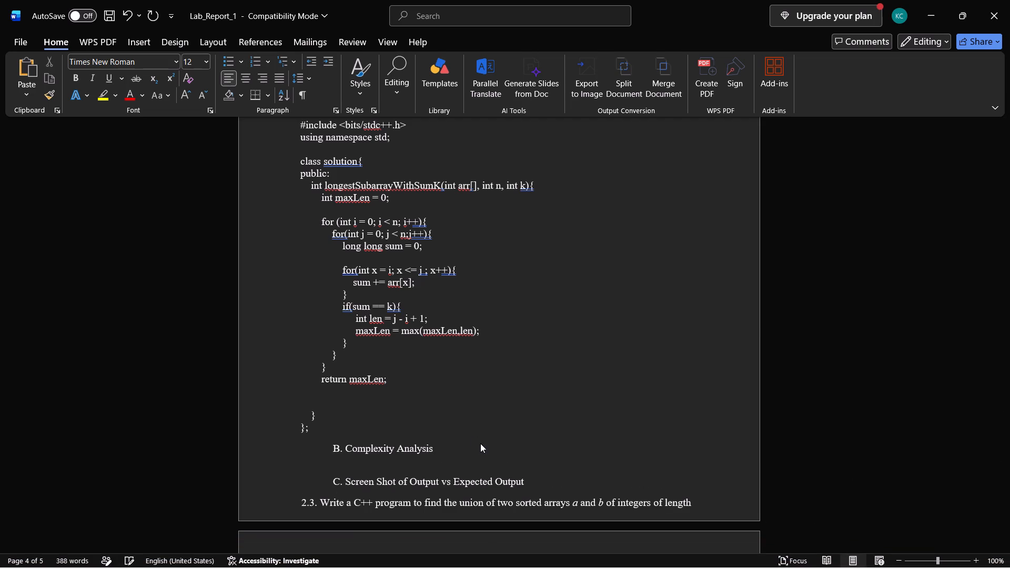
scroll(480, 443, "down", 1)
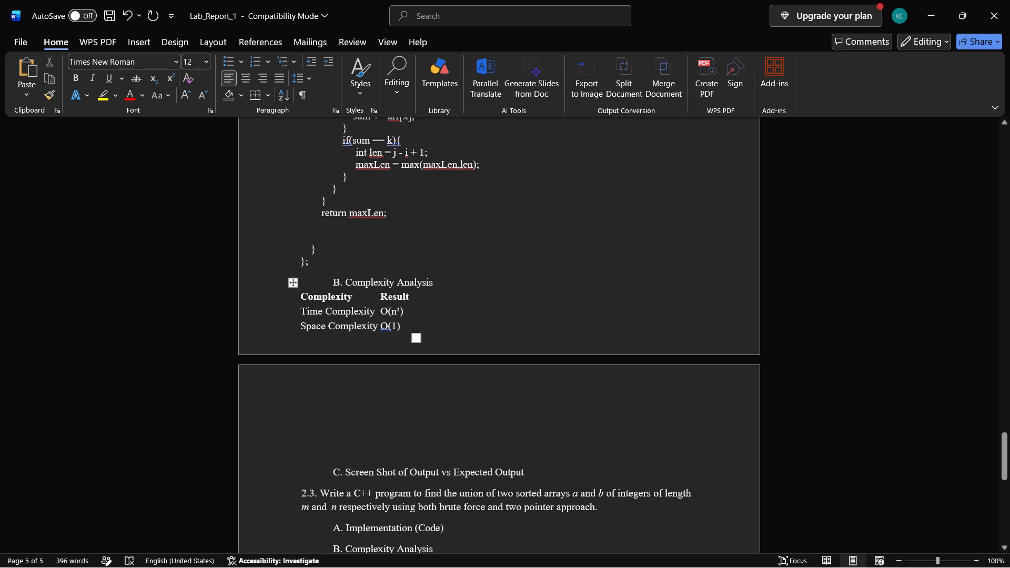
Insert spaces before Result, O(n³) and O(1) so the result column lines up farther from the labels in the pasted table.
left_click(379, 298)
key("space")
key("space")
key("space")
key("space")
key("space")
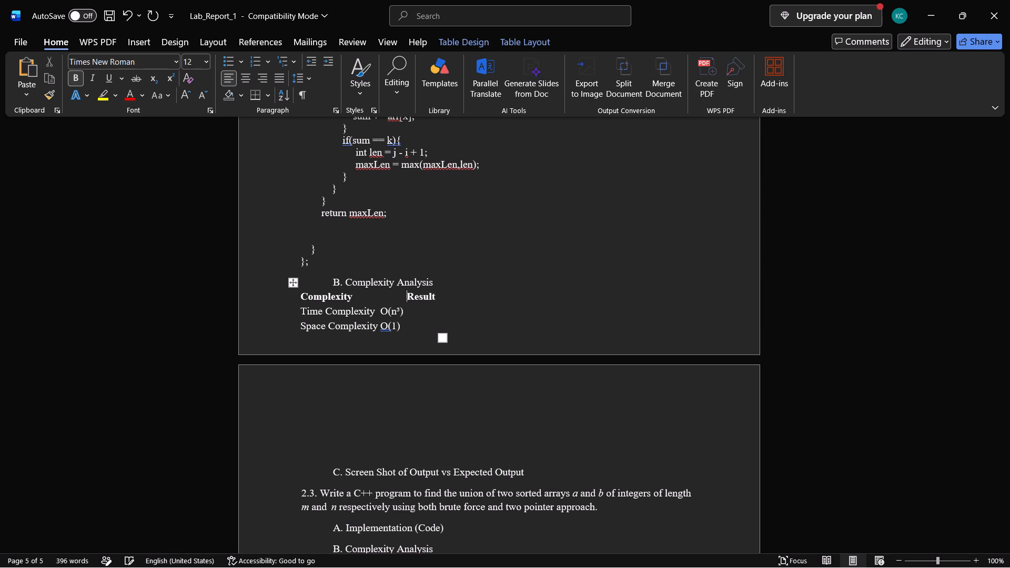
left_click(381, 309)
key("space")
key("space")
key("space")
key("space")
key("space")
key("space")
key("space")
key("space")
key("space")
key("space")
key("space")
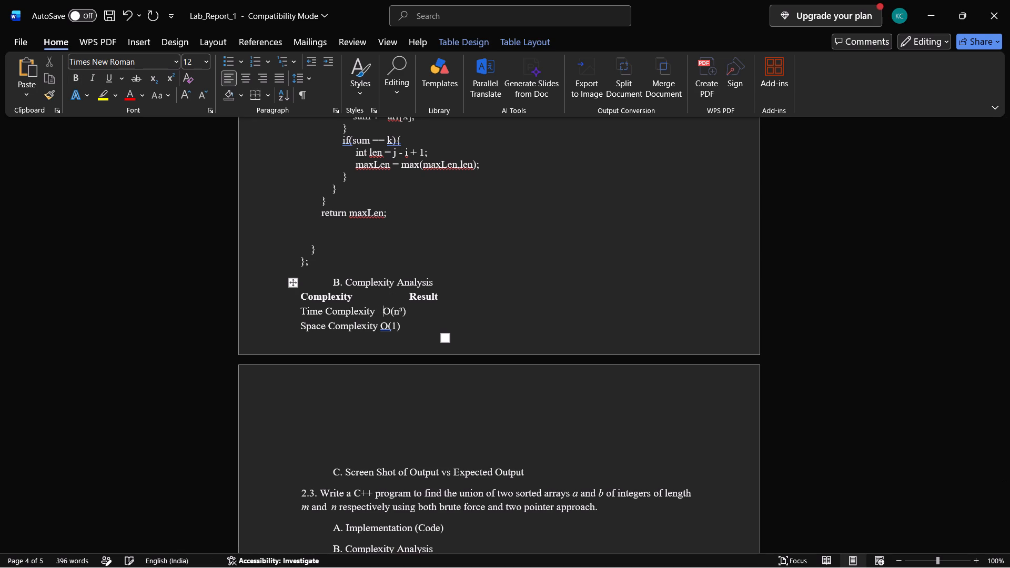
left_click(378, 326)
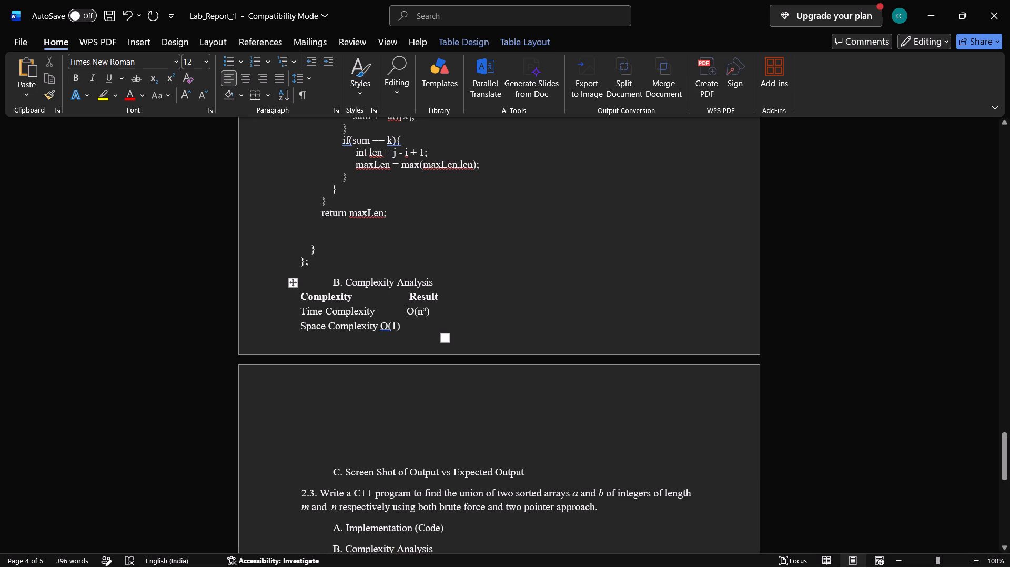
left_click(380, 326)
left_click(384, 328)
key("Left")
key("space")
key("space")
key("space")
key("space")
key("space")
key("space")
key("space")
key("space")
key("space")
key("space")
key("space")
key("space")
key("BackSpace")
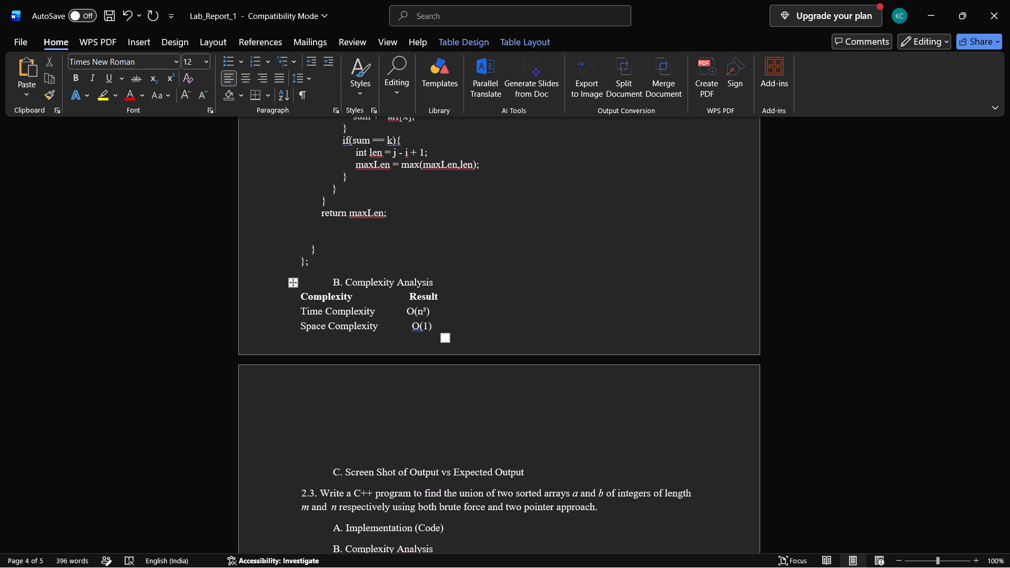
Add an unnumbered blank line below C. Screen Shot of Output vs Expected Output, just before question 2.3.
scroll(384, 328, "down", 1)
left_click(554, 366)
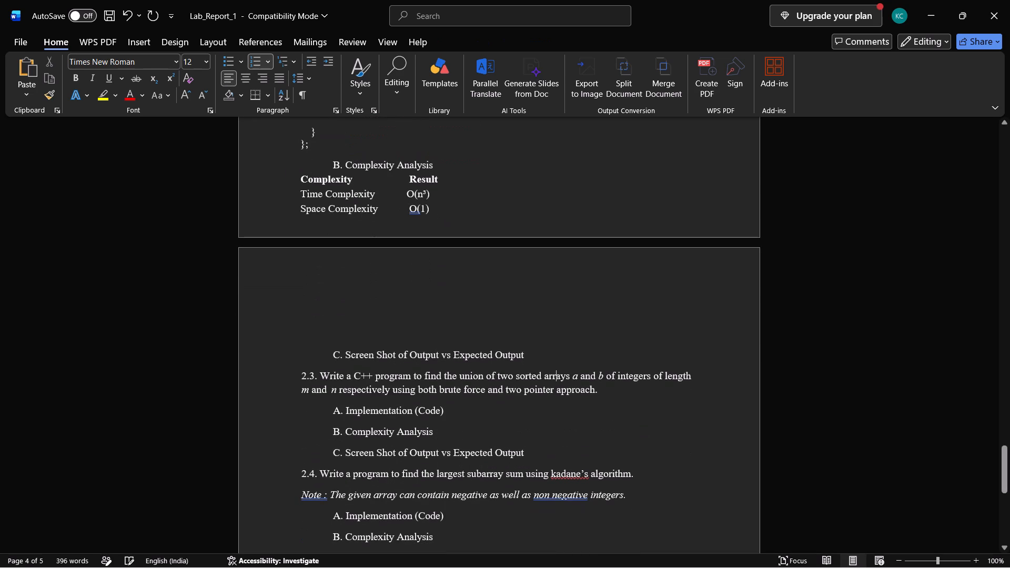
left_click(551, 356)
key("Return")
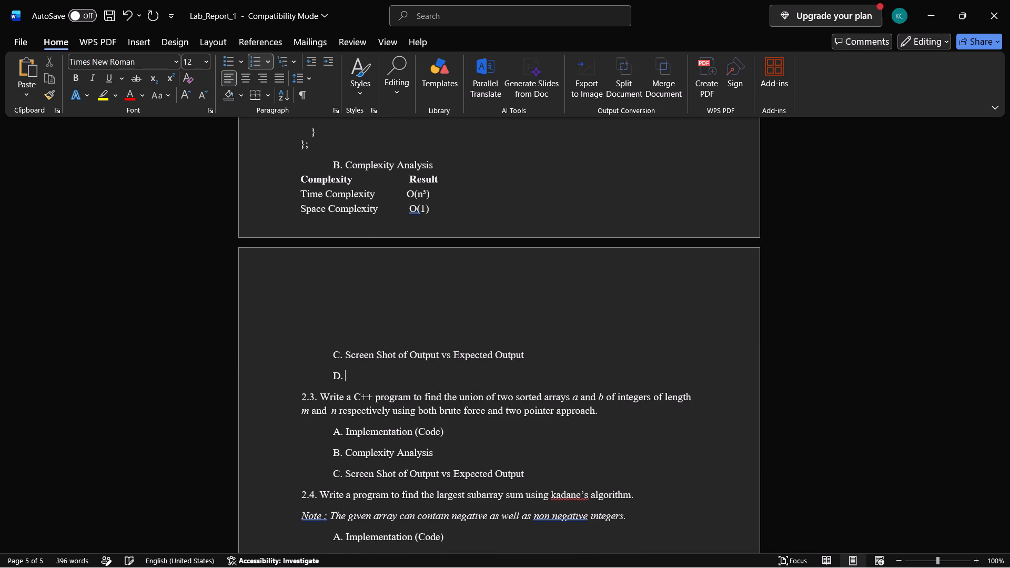
key("Return")
key("Return")
key("Return")
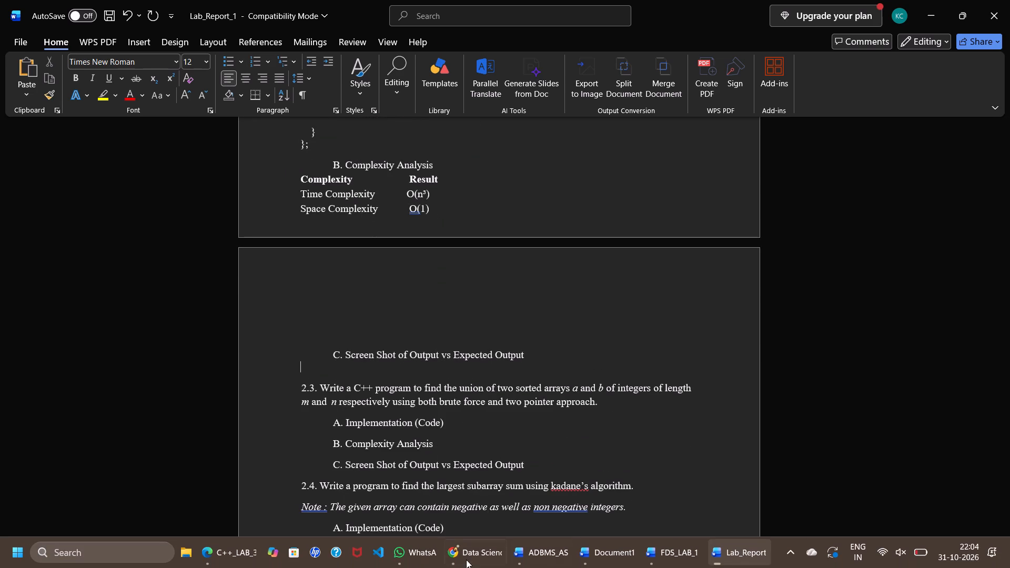
Switch to Chrome and capture a screenshot of the Longest Sub-Array with Sum K coding practice page with its code and test case result.
left_click(460, 504)
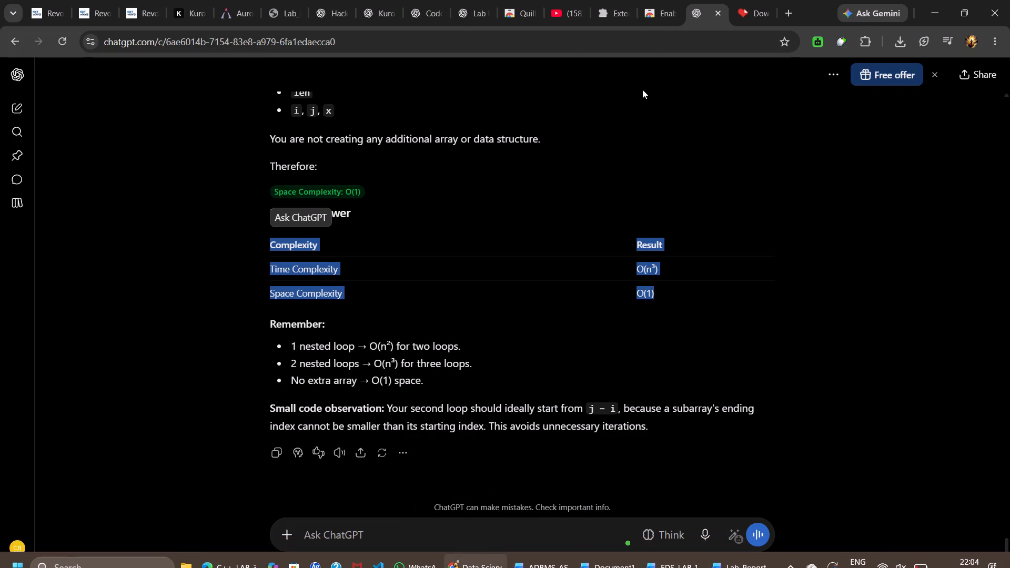
left_click(49, 0)
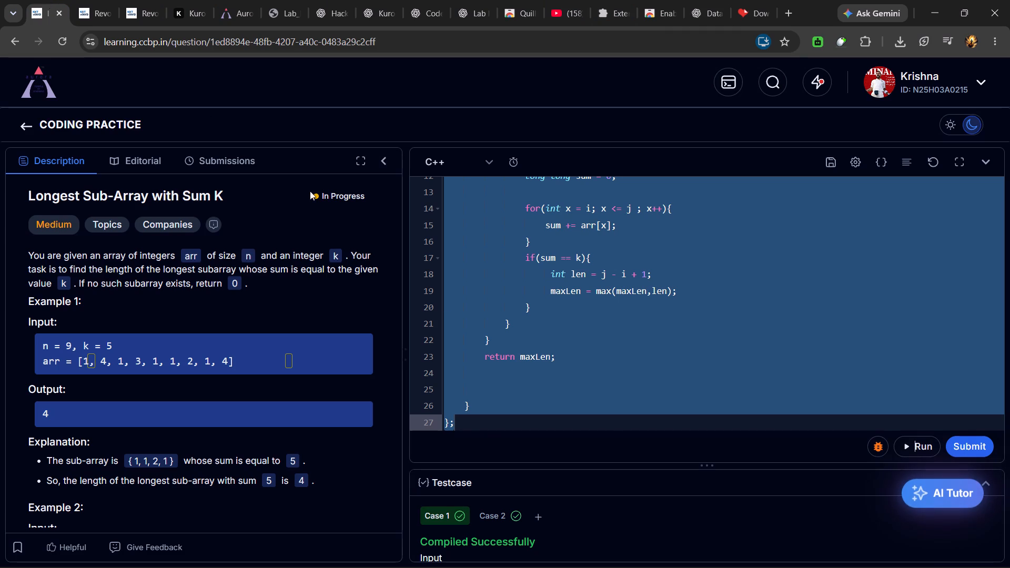
left_click(605, 424)
scroll(611, 380, "up", 5)
scroll(611, 380, "down", 1)
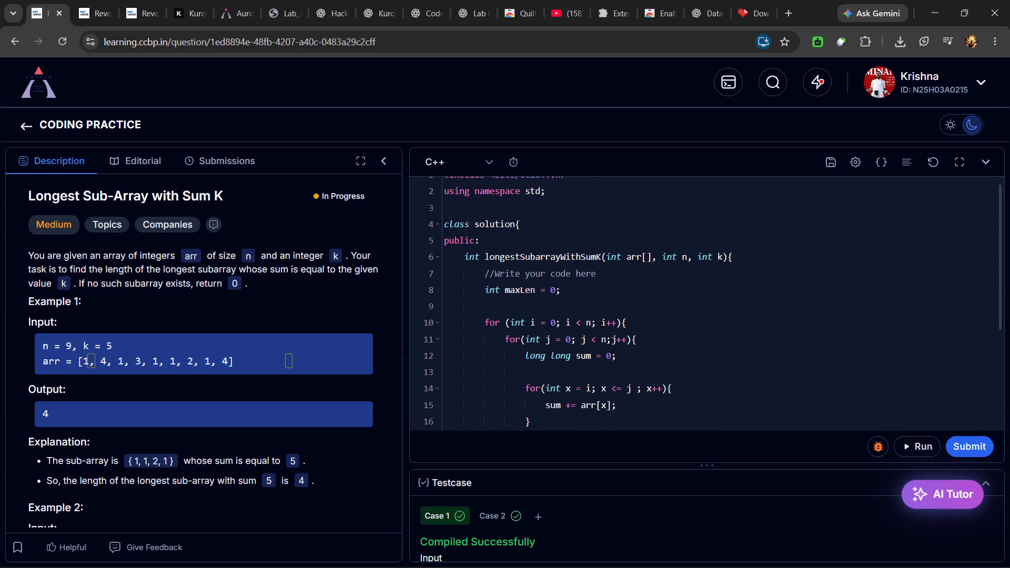
scroll(611, 380, "down", 1)
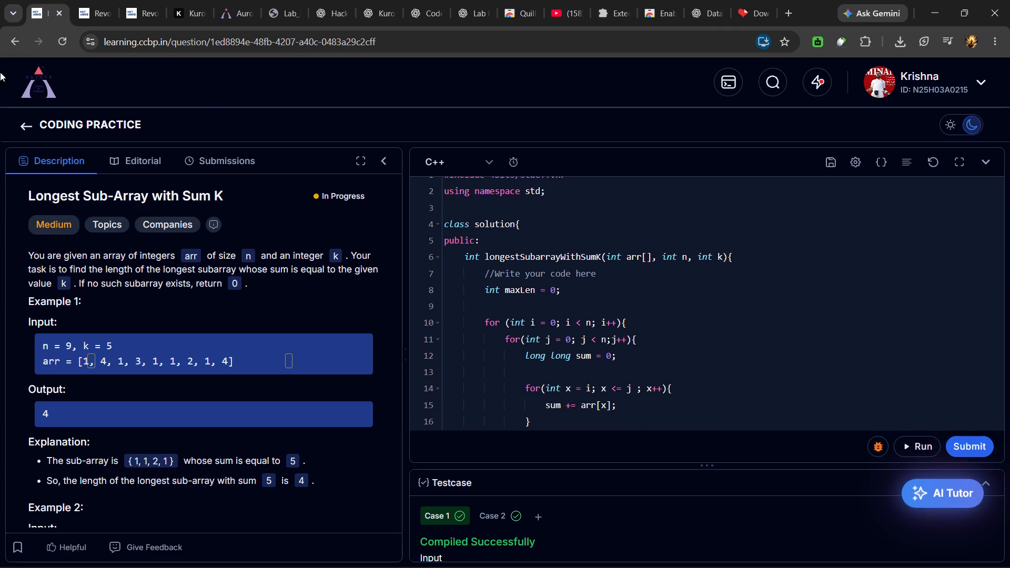
key("Print")
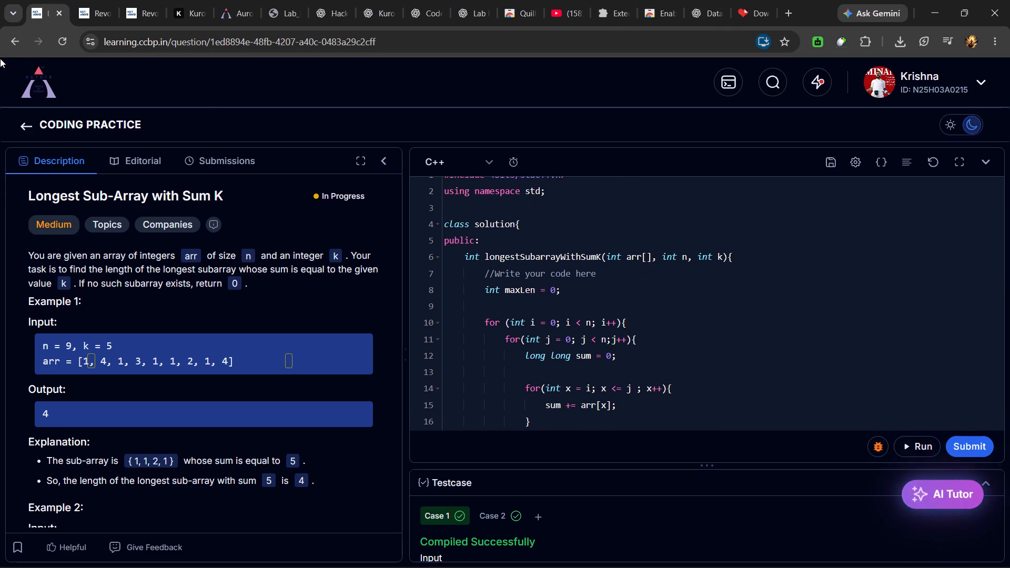
left_click_drag(0, 56, 1009, 565)
scroll(293, 206, "up", 2)
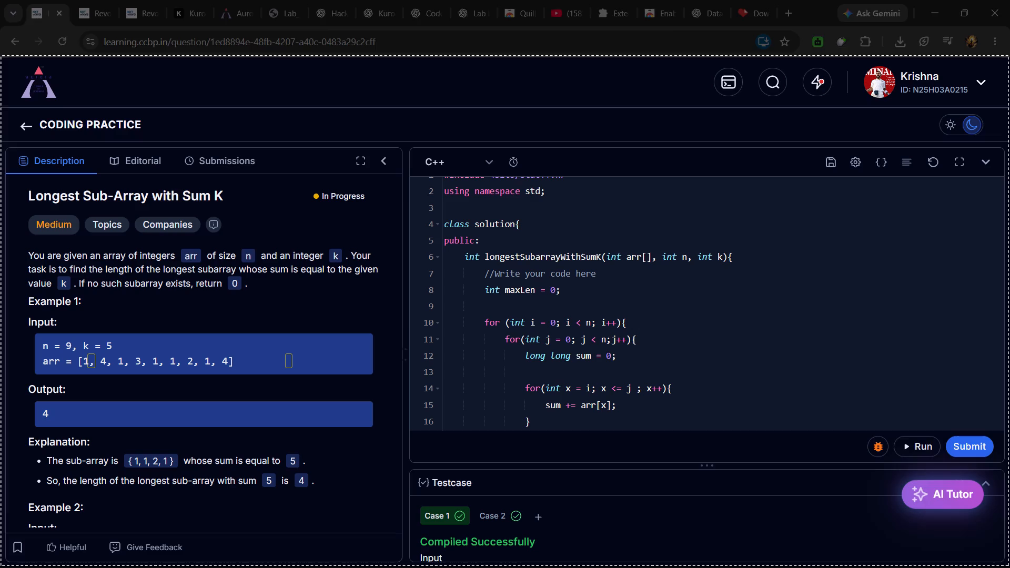
key("ctrl+c")
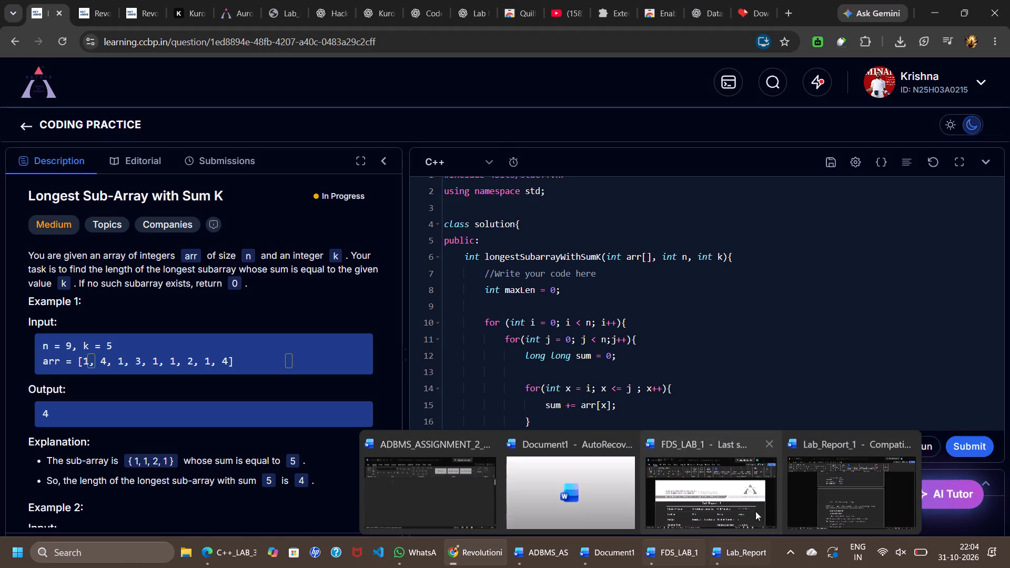
Return to Lab_Report_1 in Word and paste the screenshot under C. Screen Shot of Output vs Expected Output, above question 2.3.
left_click(781, 500)
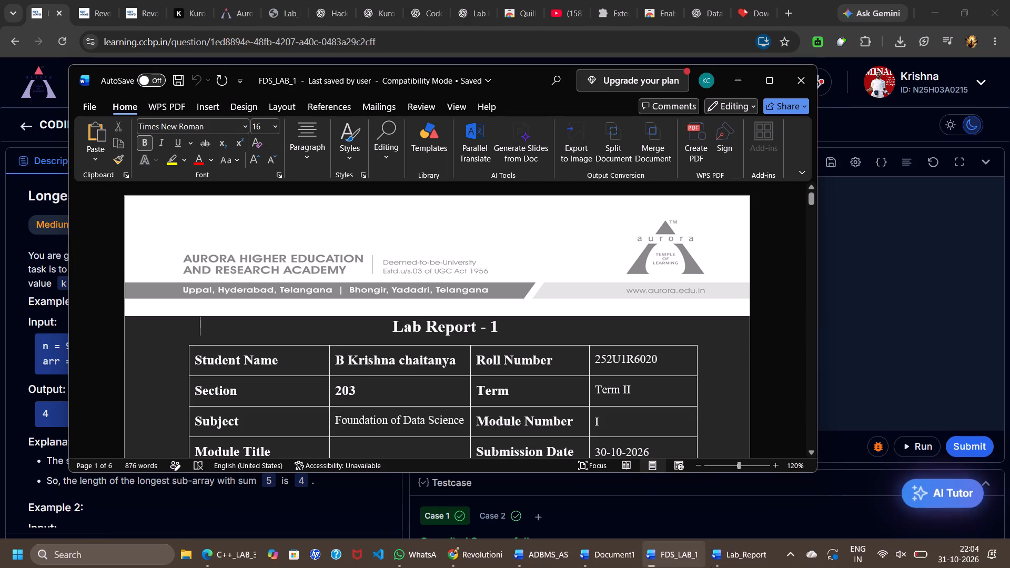
left_click(827, 502)
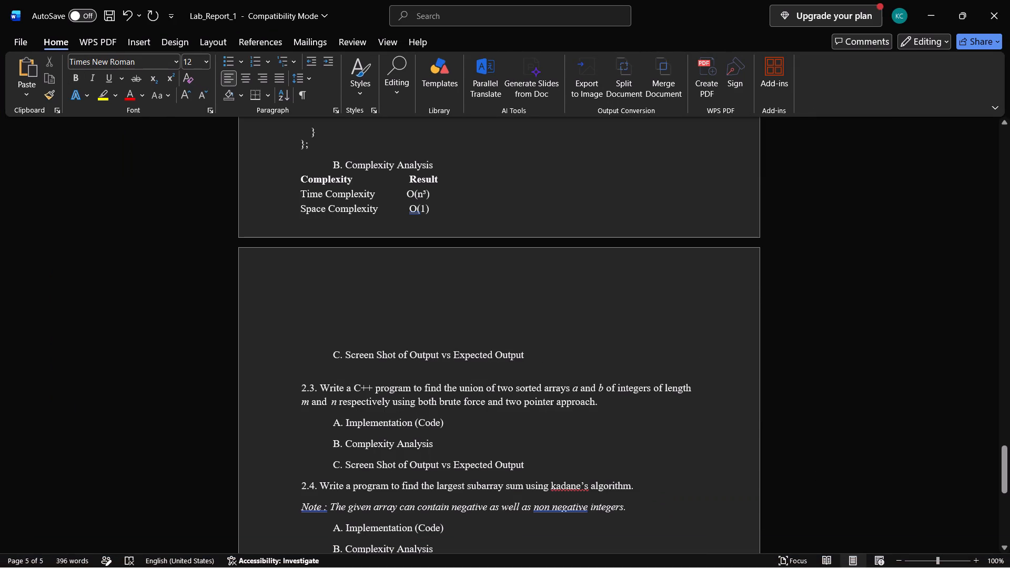
key("ctrl+v")
scroll(562, 388, "down", 4)
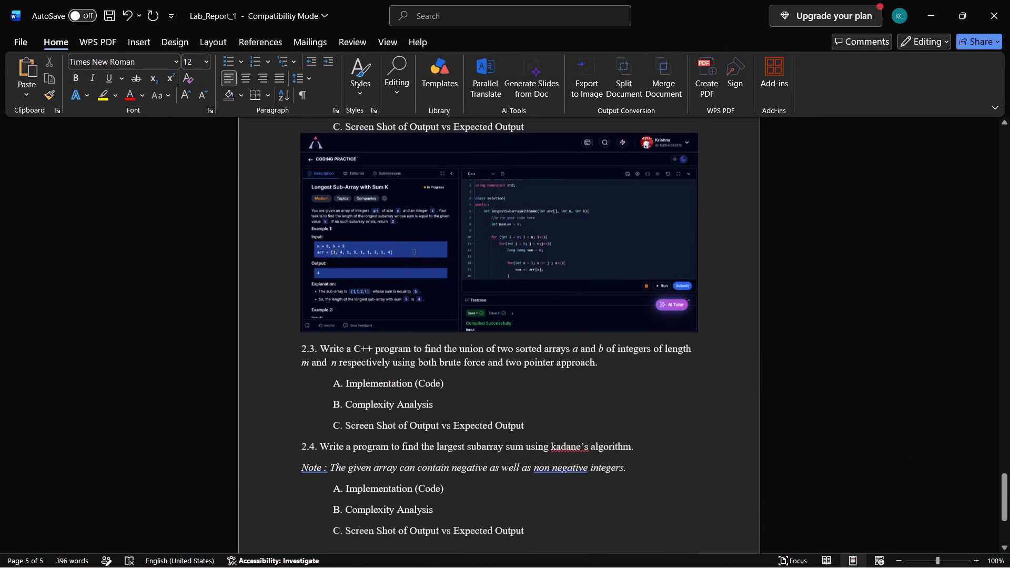
scroll(562, 388, "down", 1)
scroll(478, 328, "right", 1)
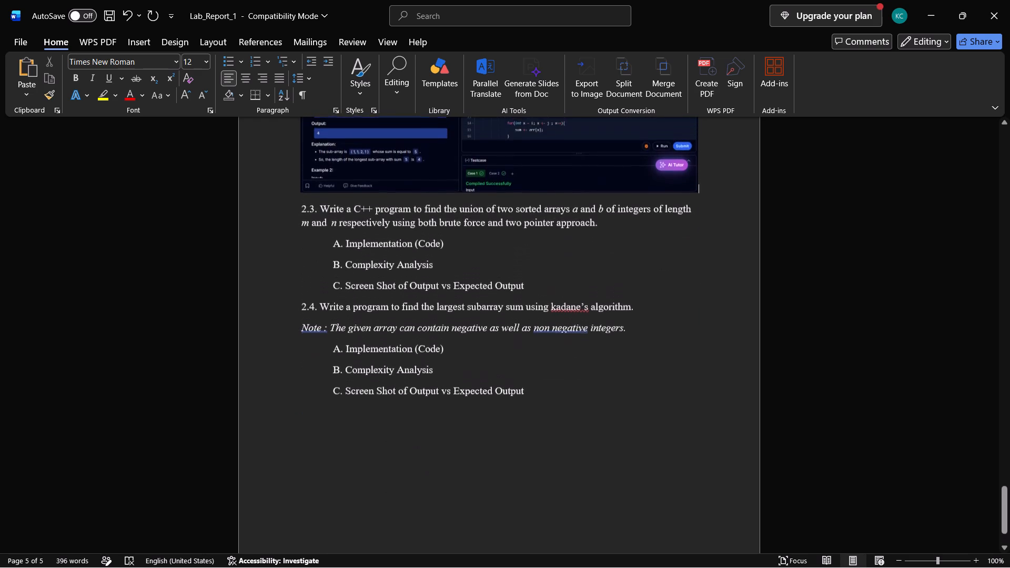
scroll(478, 328, "right", 1)
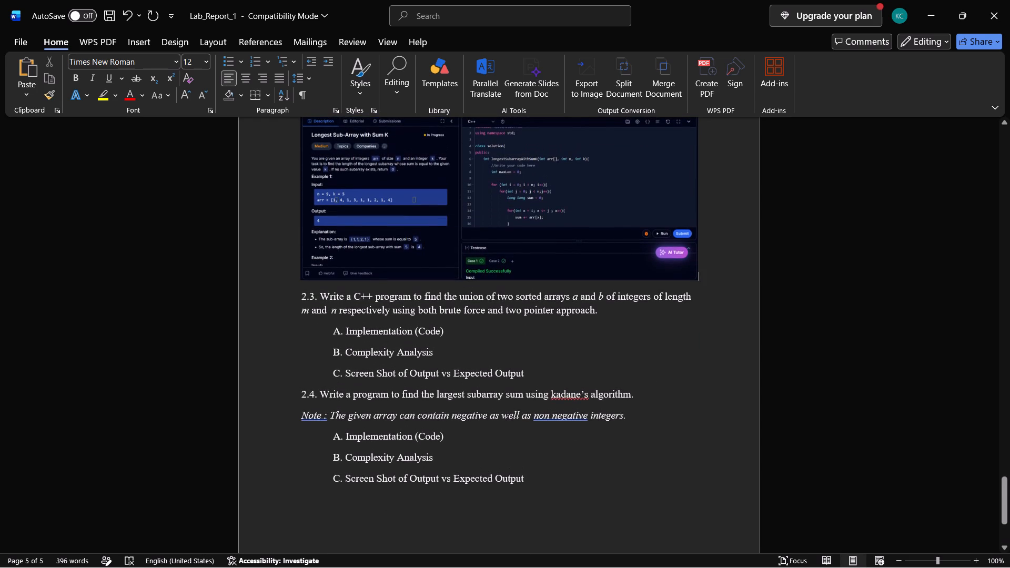
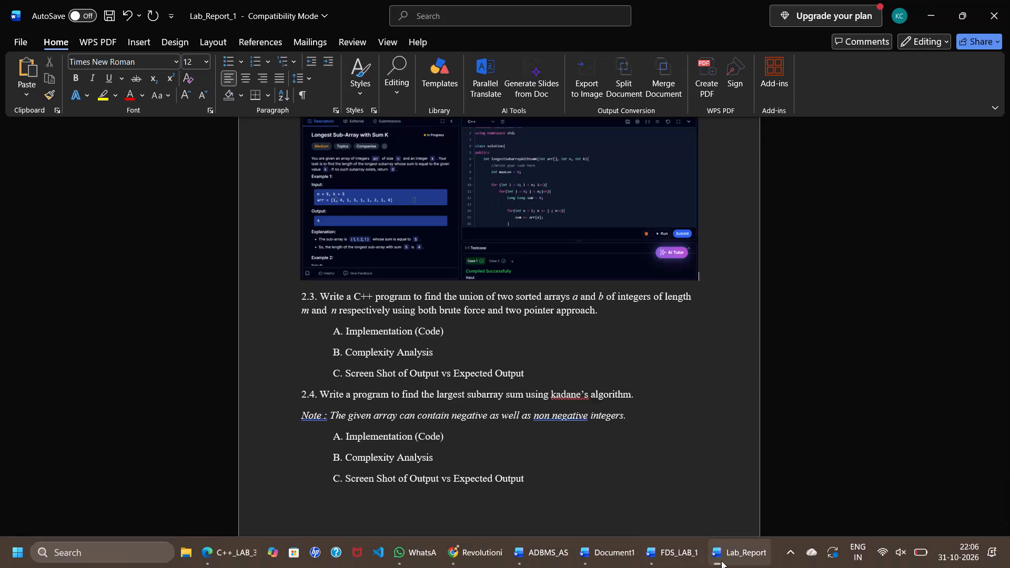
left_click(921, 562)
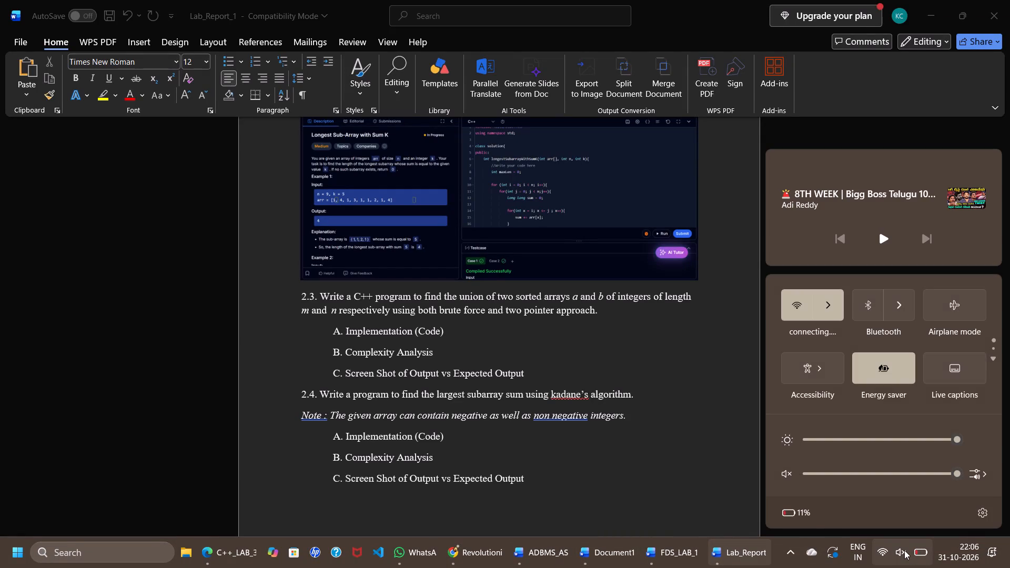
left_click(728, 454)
Place the text cursor at the end of A. Implementation (Code) under question 2.3.
left_click(568, 322)
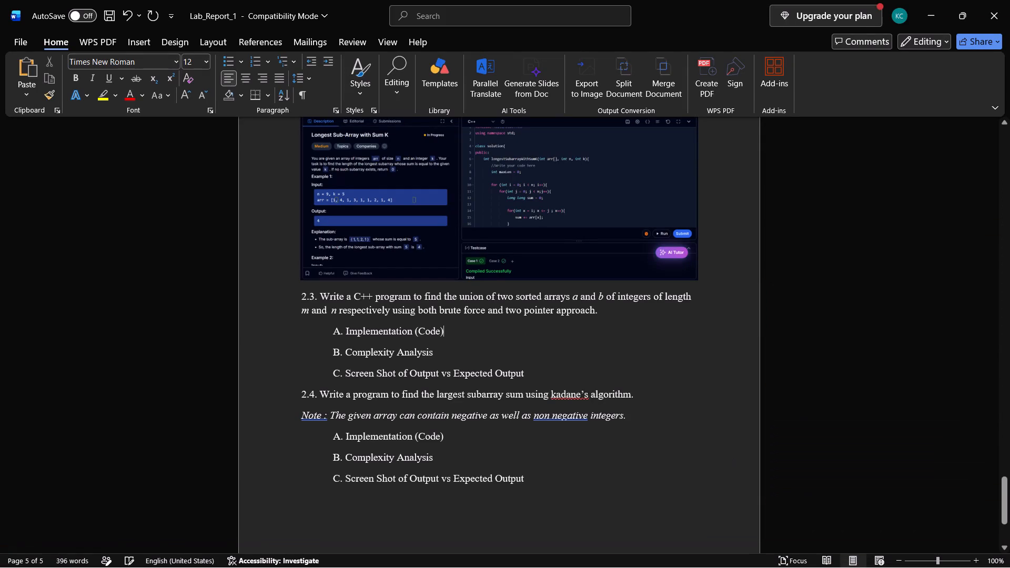
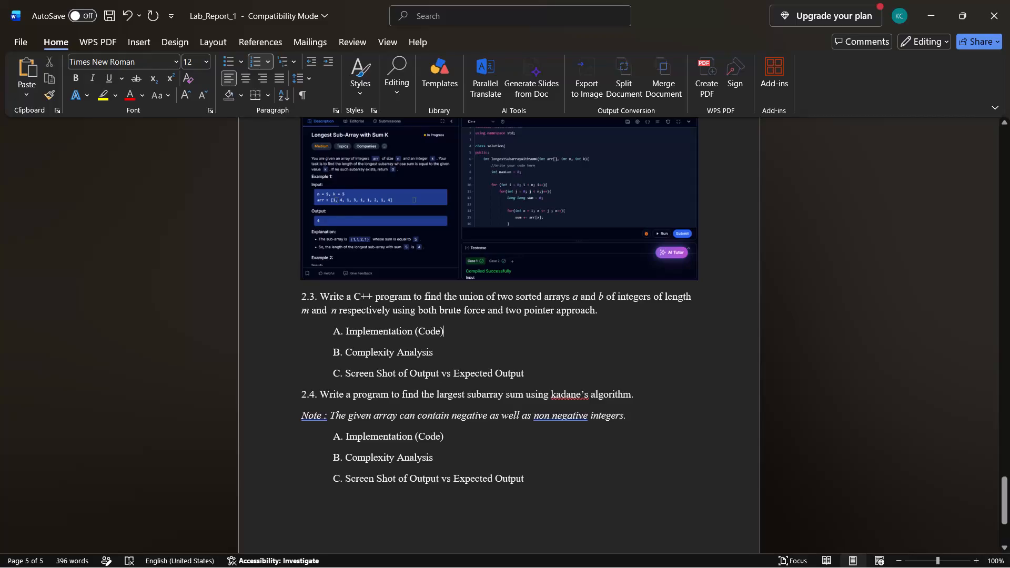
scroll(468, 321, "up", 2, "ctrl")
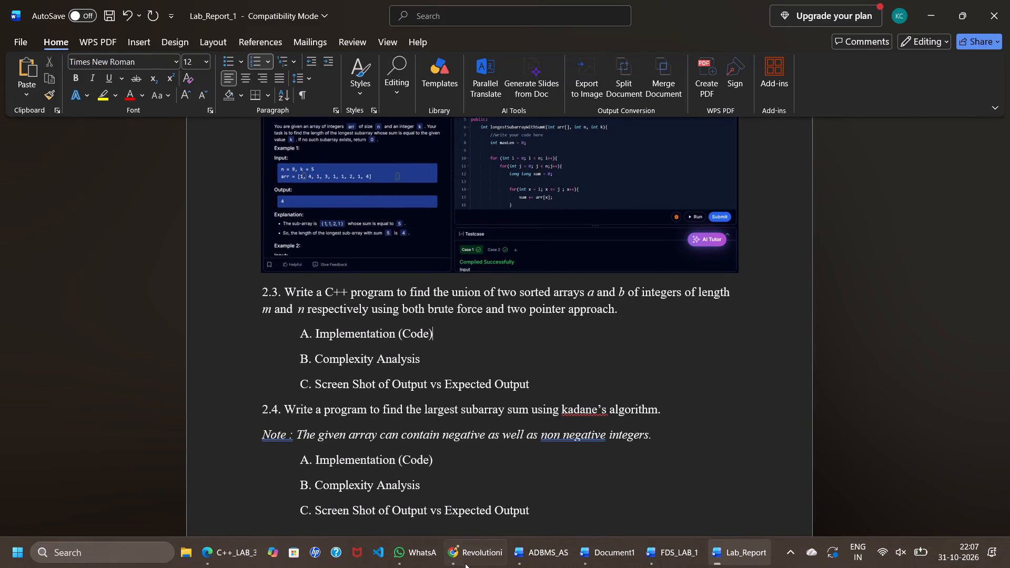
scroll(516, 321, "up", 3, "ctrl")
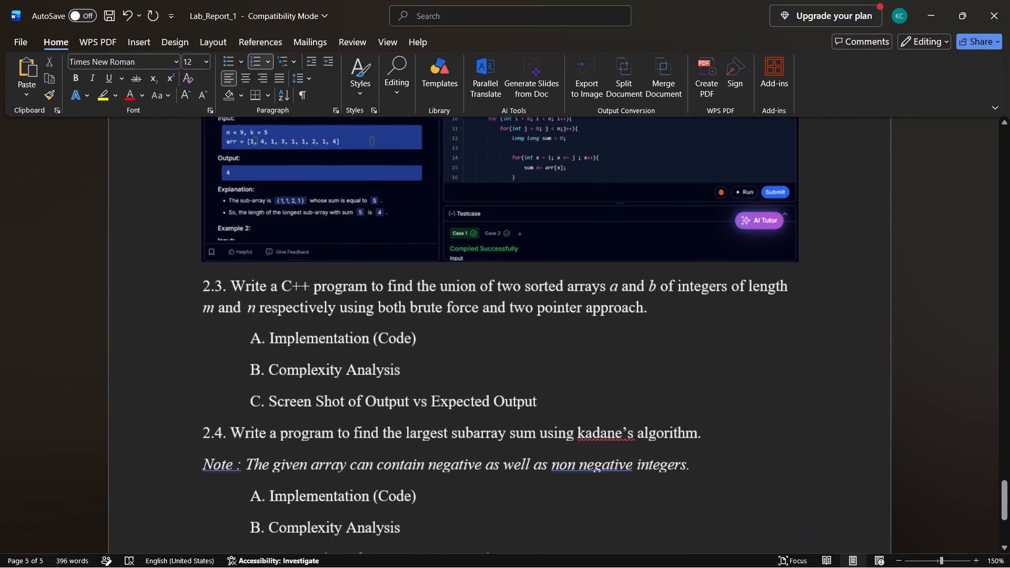
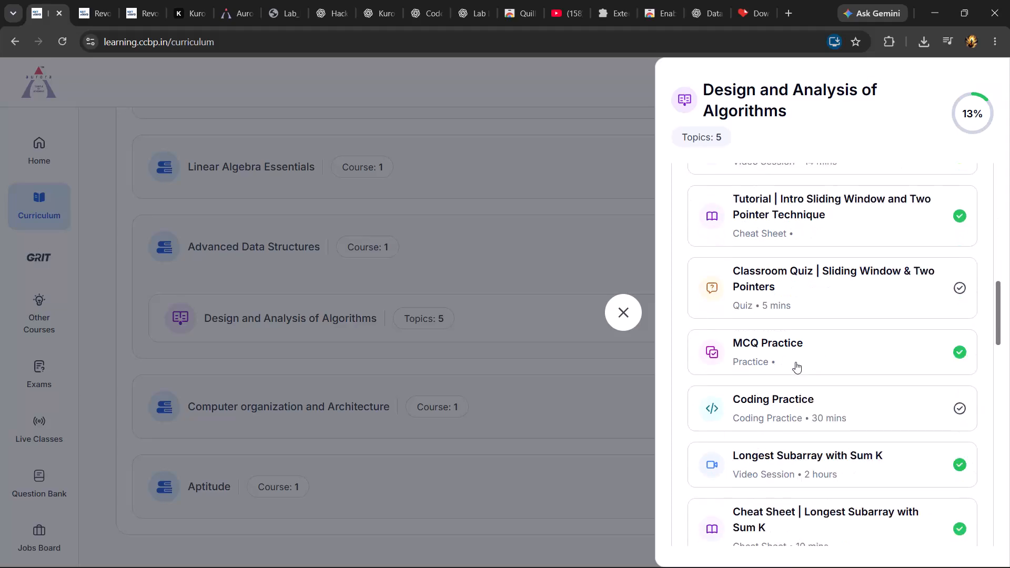
Open the Coding Practice set listed just before the Longest Subarray with Sum K video session in Design and Analysis of Algorithms.
scroll(795, 362, "down", 1)
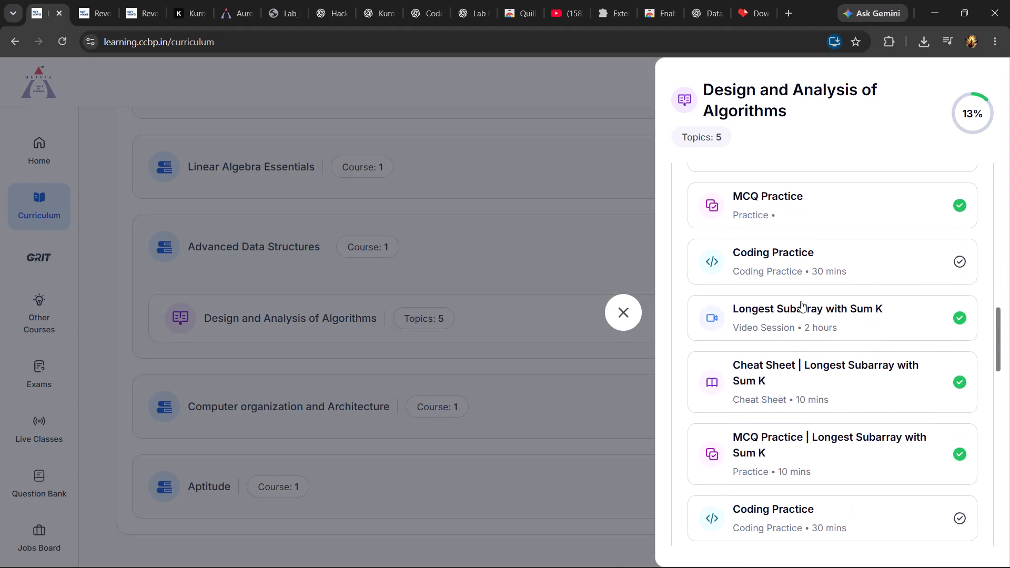
left_click(803, 279)
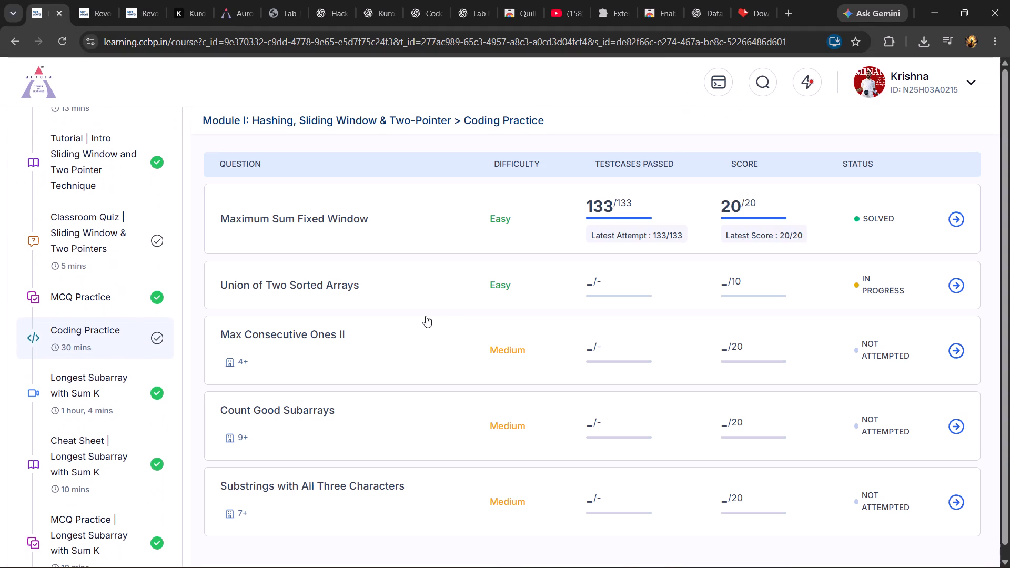
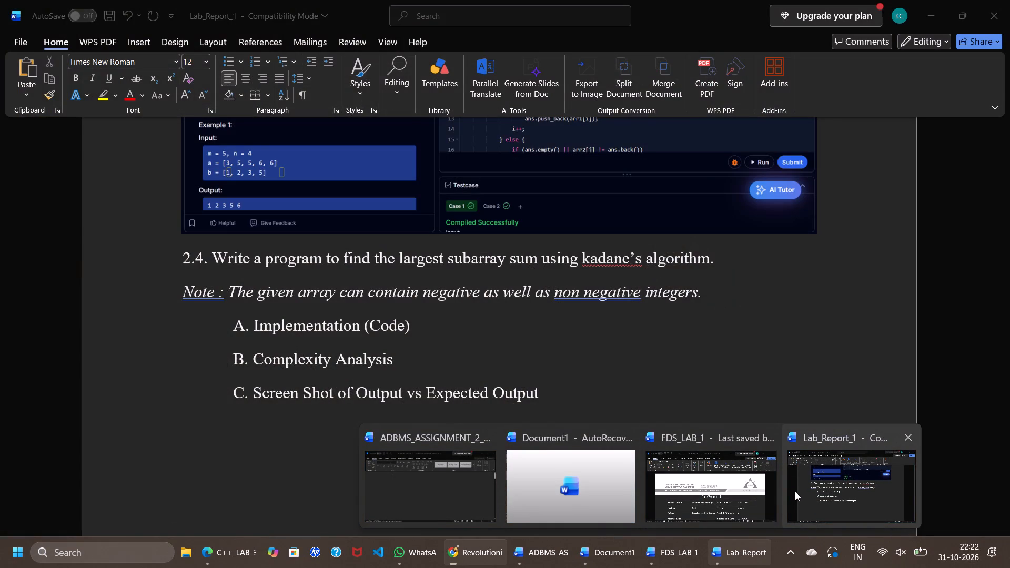
Look through the Coding Practice sets before Sliding Window and after Longest Subarray with Sum K for a largest-subarray-sum question.
scroll(233, 241, "down", 2)
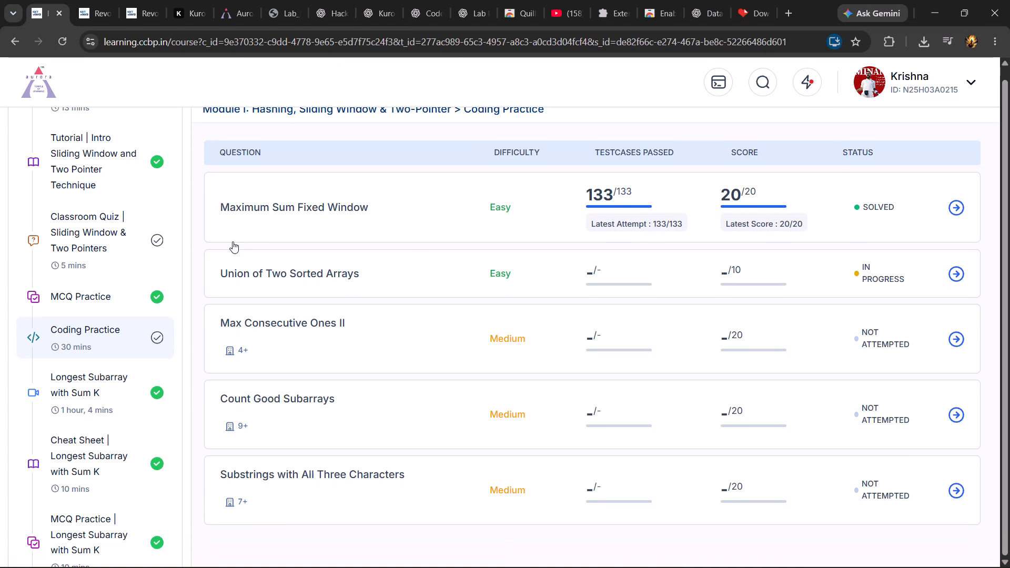
scroll(172, 235, "up", 4)
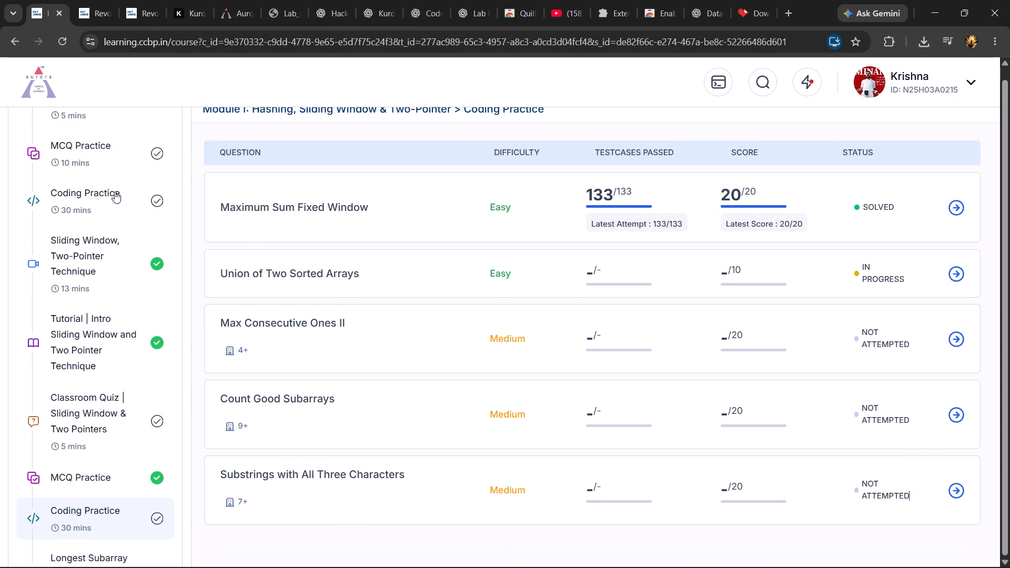
left_click(115, 191)
scroll(115, 191, "down", 2)
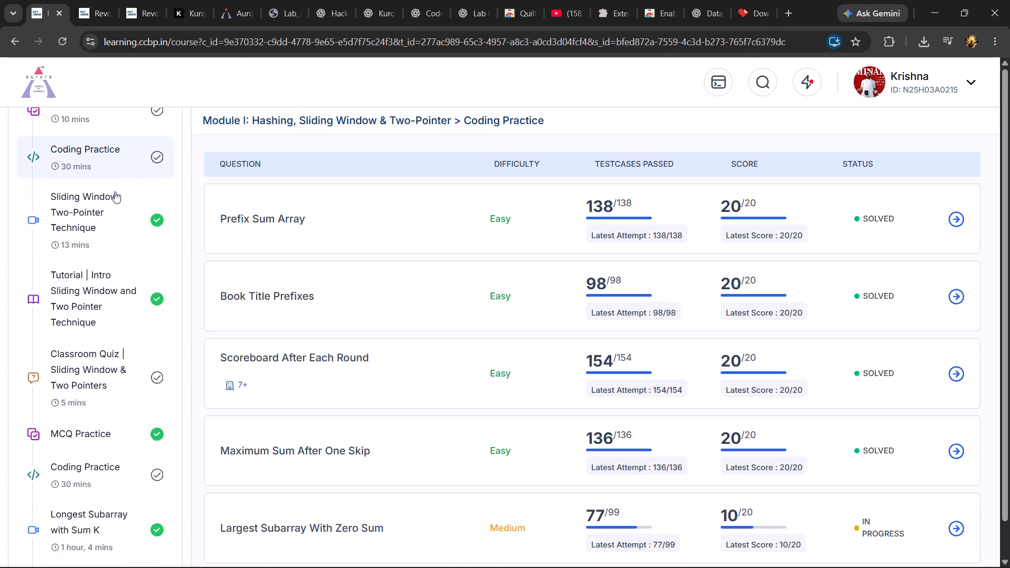
scroll(115, 191, "down", 3)
scroll(113, 405, "down", 4)
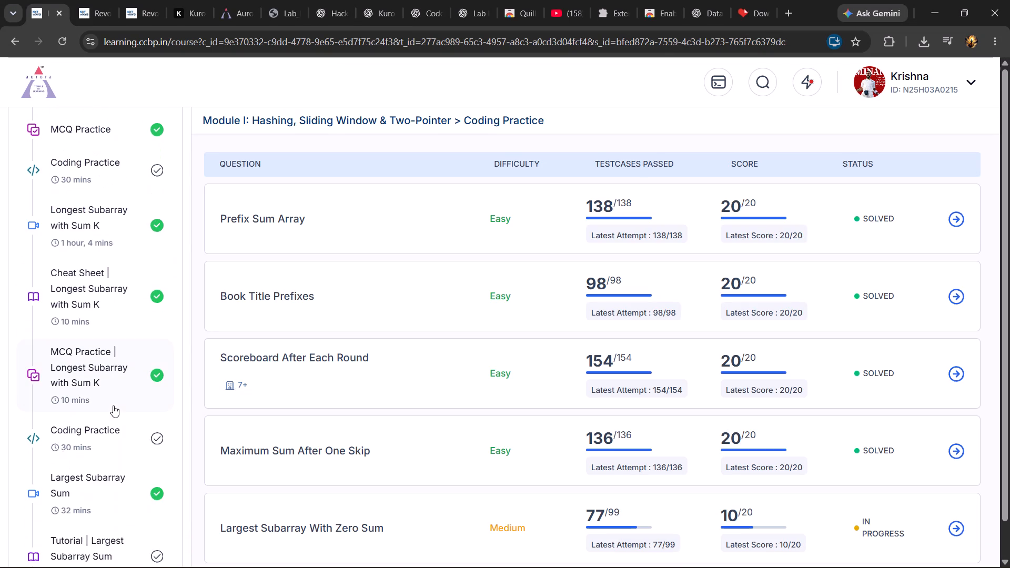
scroll(309, 491, "down", 2)
left_click(143, 438)
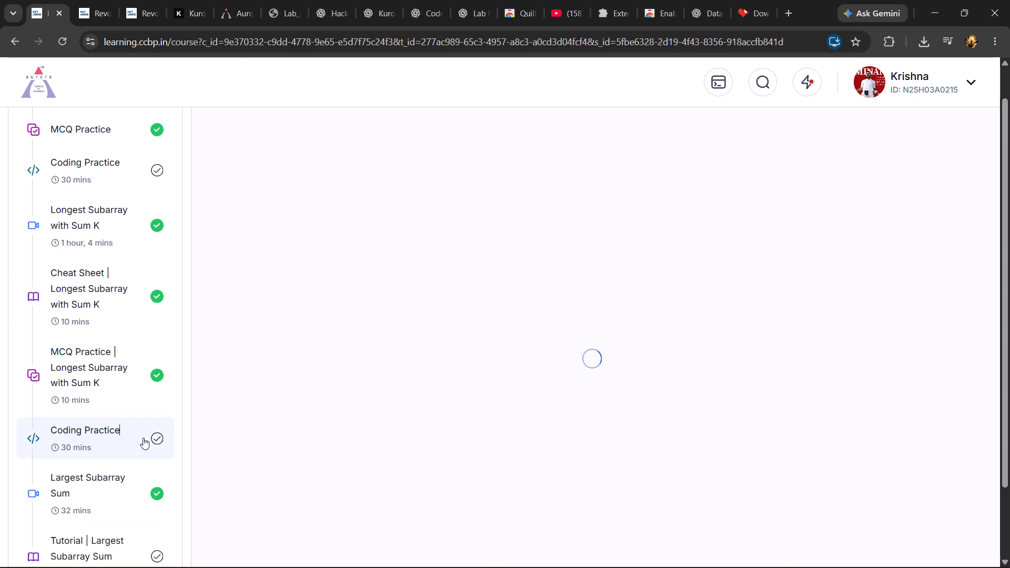
scroll(450, 231, "down", 3)
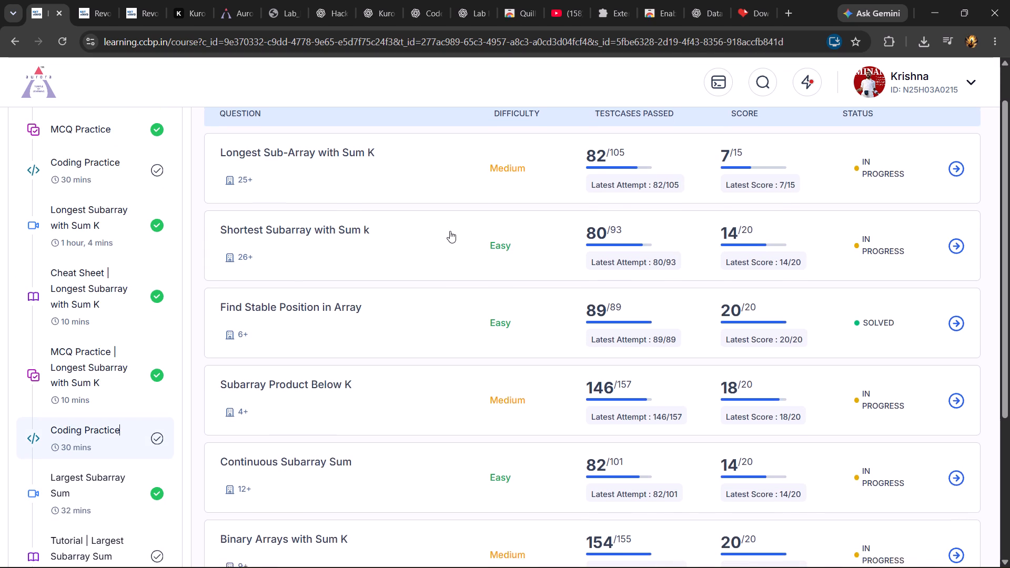
scroll(450, 231, "down", 6)
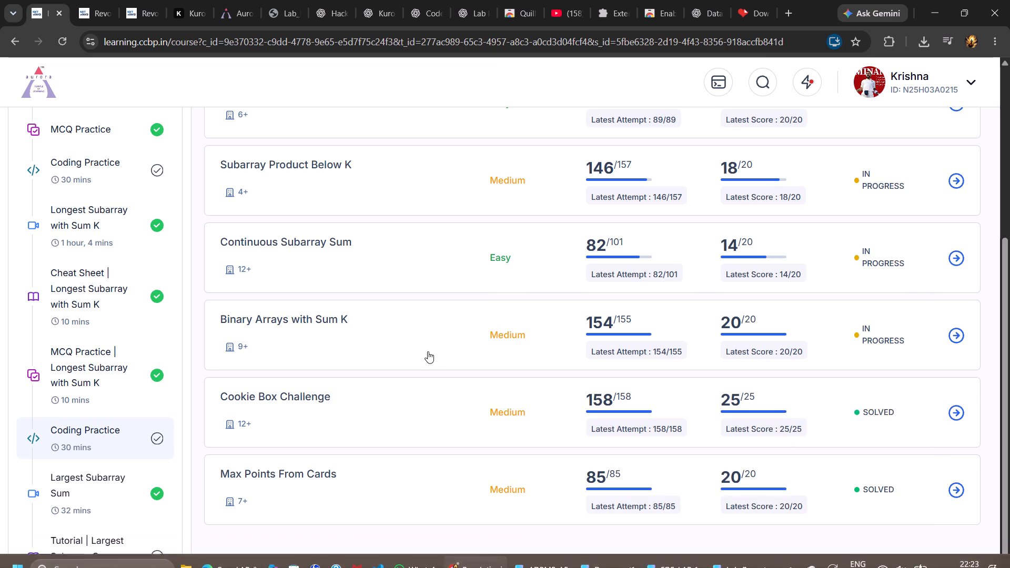
scroll(428, 351, "up", 4)
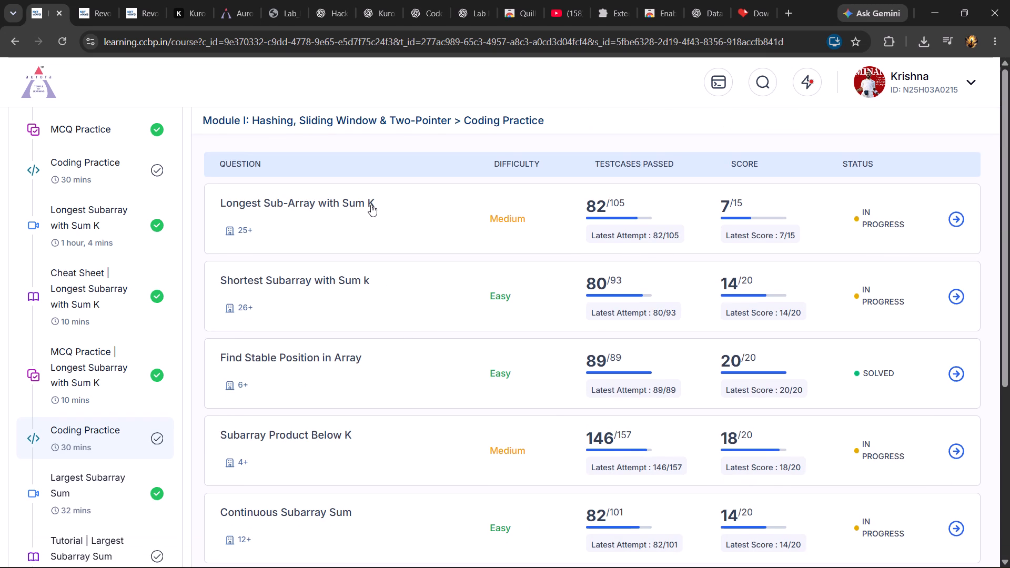
Open the Largest Subarray Sum question from the Coding Practice set that precedes the Two Sum session.
scroll(100, 492, "down", 4)
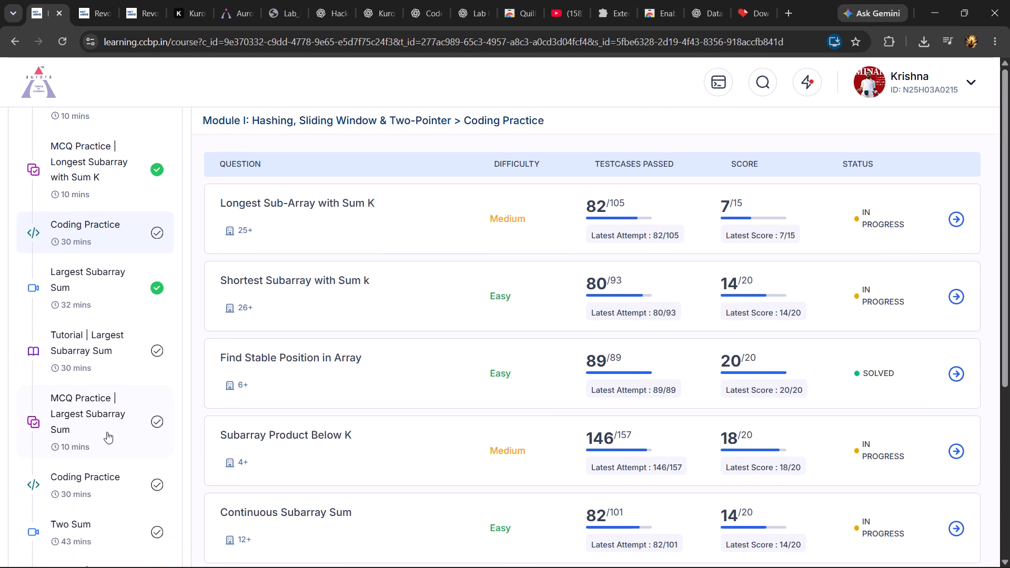
scroll(121, 398, "down", 1)
left_click(119, 454)
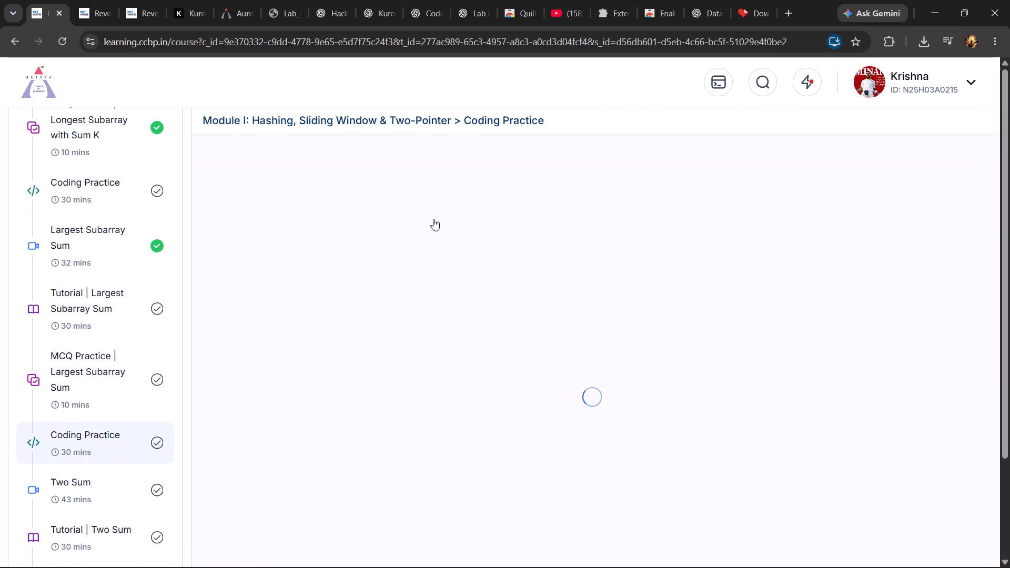
scroll(432, 344, "down", 1)
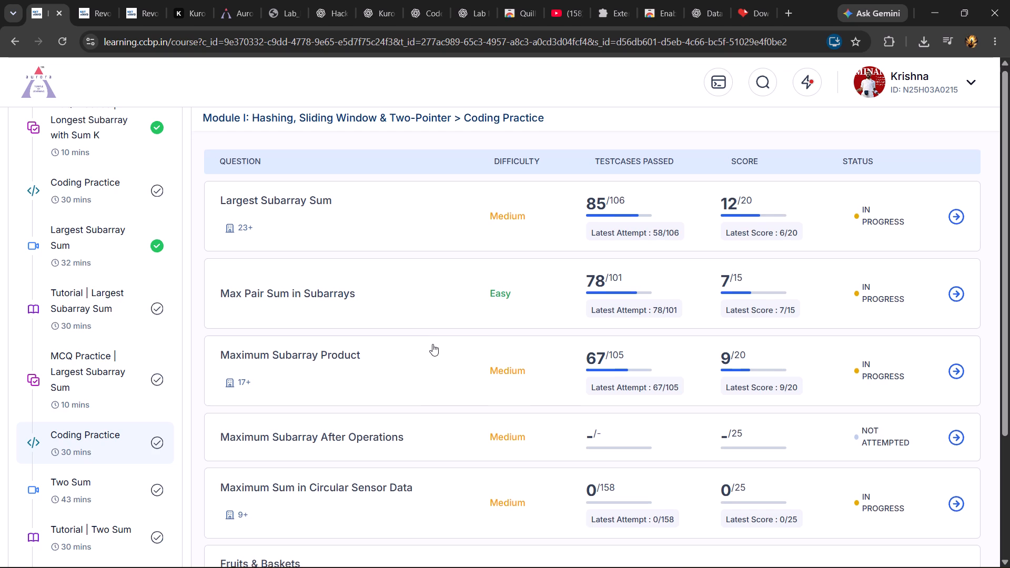
scroll(432, 344, "down", 5)
scroll(432, 344, "up", 4)
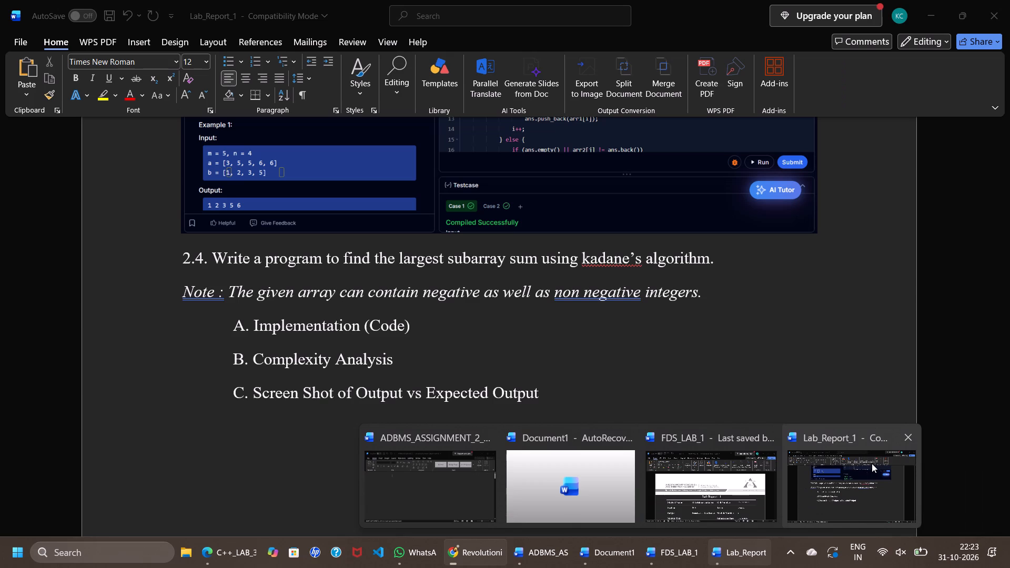
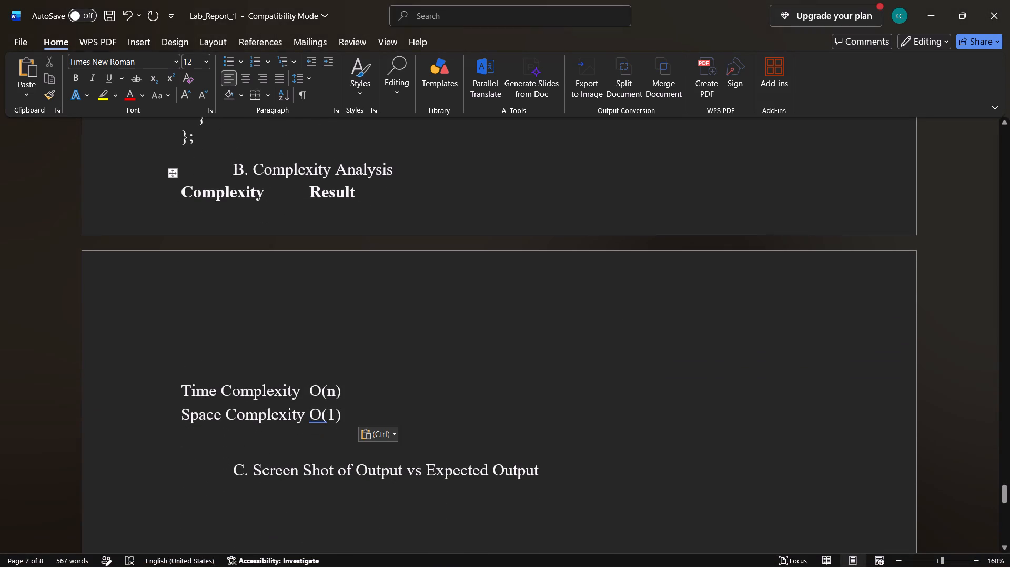
left_click(182, 188)
key("Return")
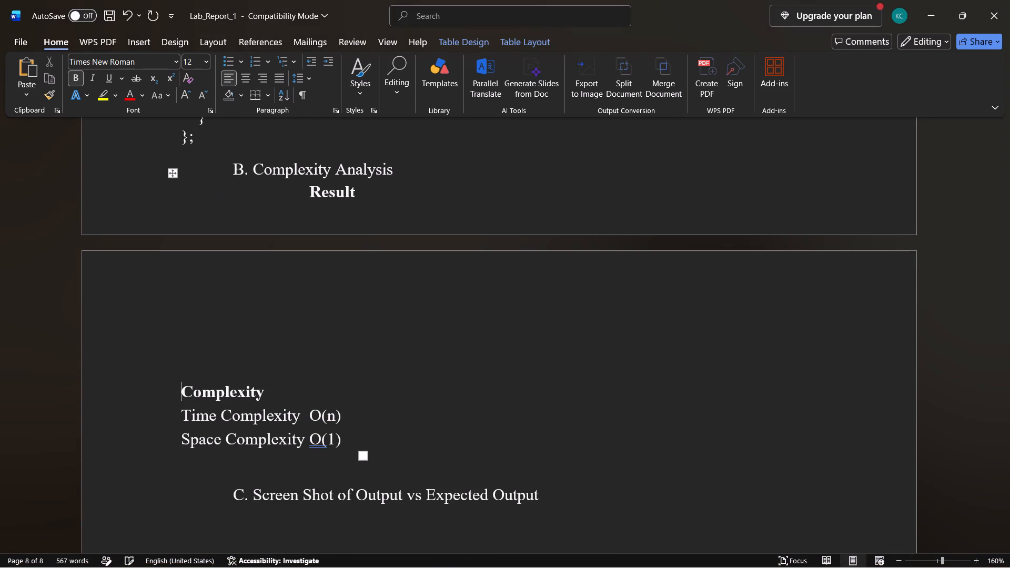
left_click(304, 184)
left_click(304, 184)
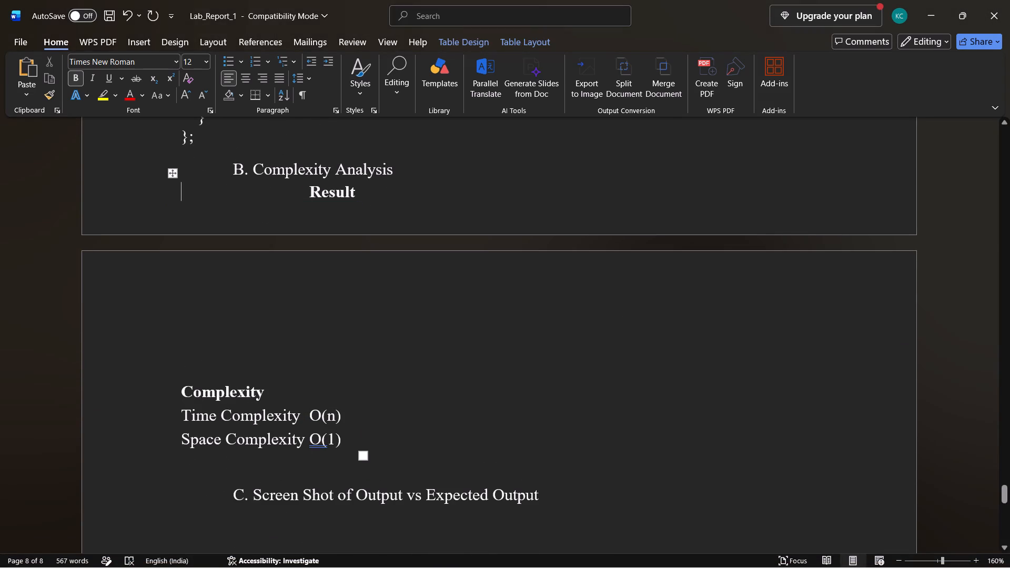
left_click(304, 187)
left_click(309, 190)
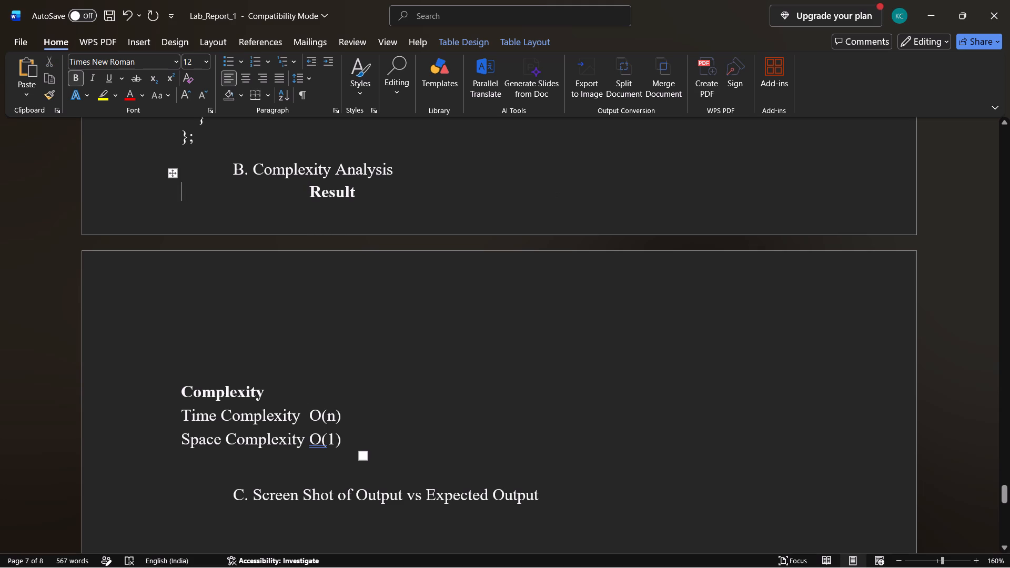
left_click(314, 191)
key("Return")
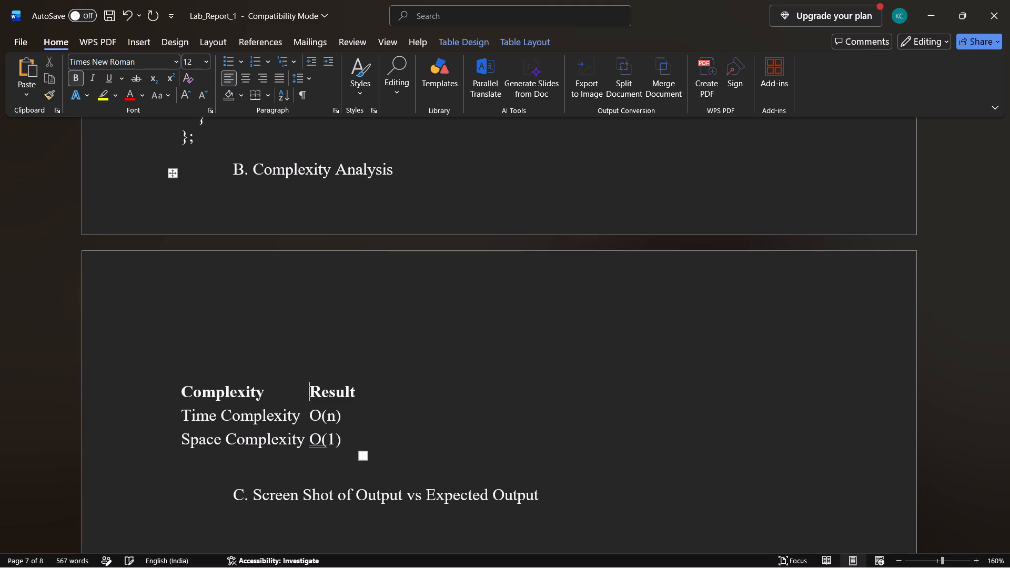
Insert 16 spaces before 'Result' in the complexity table's header row.
key("space")
key("space")
key("space")
key("space")
key("space")
key("space")
key("space")
key("space")
key("space")
key("space")
key("space")
key("space")
key("space")
key("space")
key("space")
key("space")
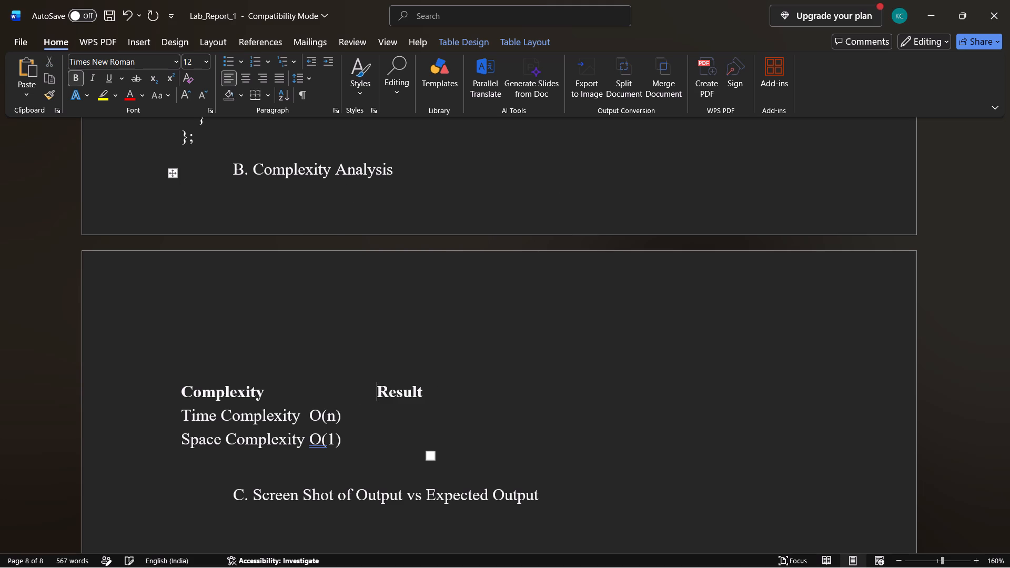
Add spaces after 'Time Complexity' and 16 spaces before 'O(n)' so the value lines up under 'Result'.
left_click(304, 414)
key("space")
key("space")
key("space")
key("space")
key("space")
key("space")
key("space")
key("space")
key("space")
key("space")
key("space")
key("space")
key("space")
left_click(309, 422)
left_click(312, 419)
key("space")
key("space")
key("space")
key("space")
key("space")
key("space")
key("space")
key("space")
key("space")
key("space")
key("space")
key("space")
key("space")
key("space")
key("space")
key("space")
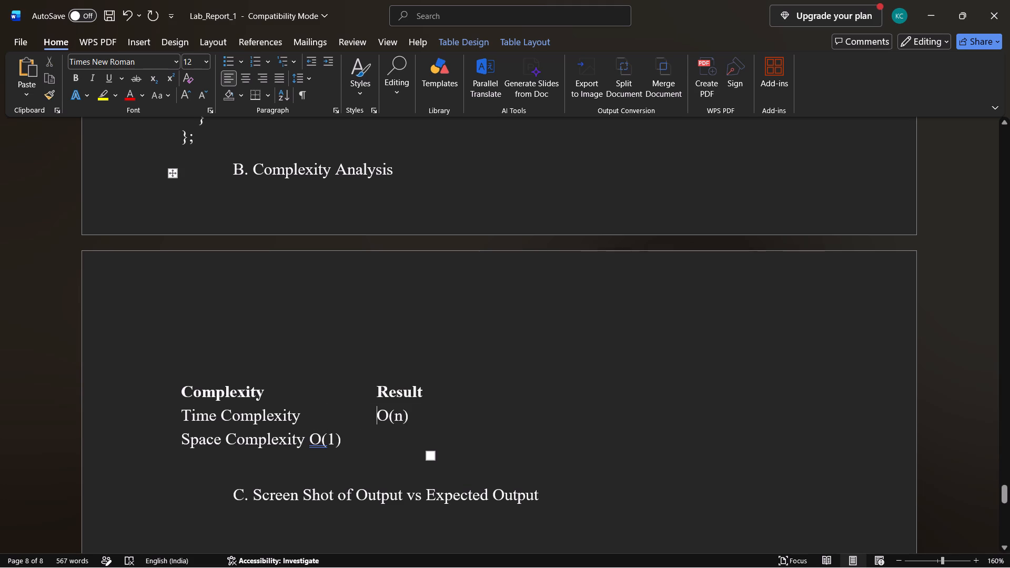
Insert 16 spaces before 'O(1)' in the Space Complexity row so the value lines up under 'Result'.
left_click(310, 441)
key("space")
key("space")
key("space")
key("space")
key("space")
key("space")
key("space")
key("space")
key("space")
key("space")
key("space")
key("space")
key("space")
key("space")
key("space")
key("space")
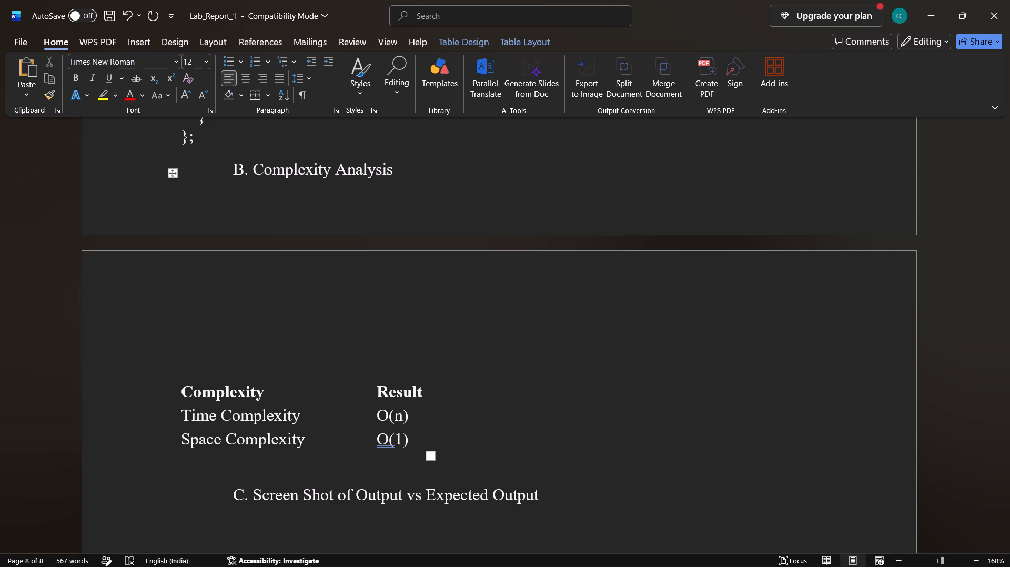
Add blank unnumbered space below the 'C. Screen Shot of Output vs Expected Output' heading of question 2.4.
scroll(310, 441, "down", 1)
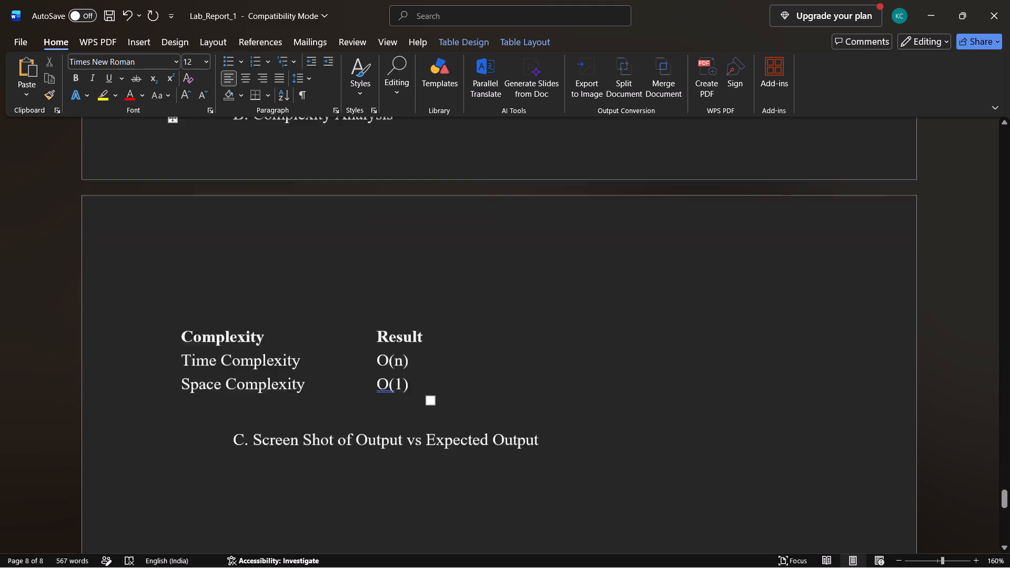
scroll(310, 441, "down", 1)
left_click(541, 401)
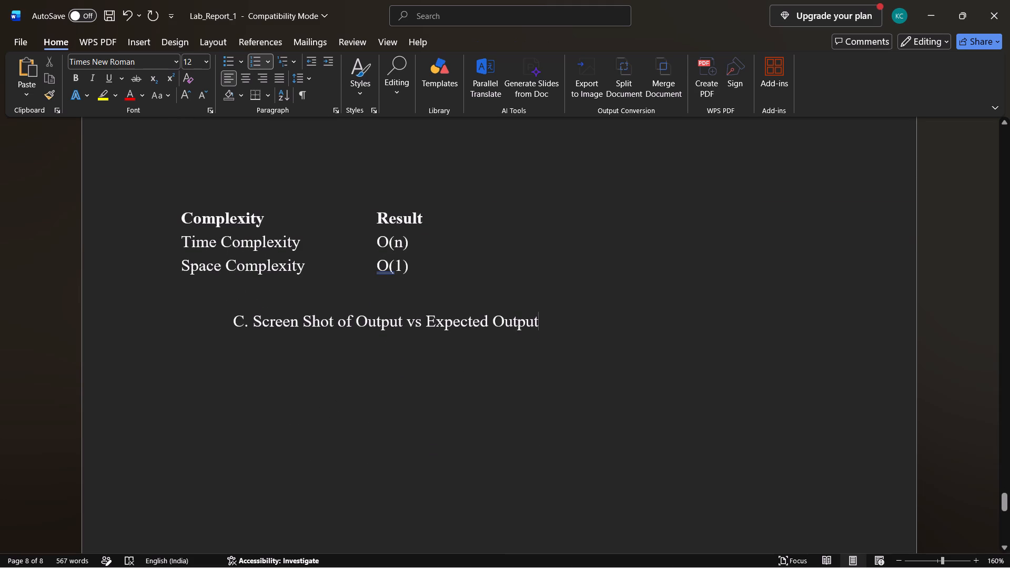
key("Return")
key("Return")
key("Return")
key("Return")
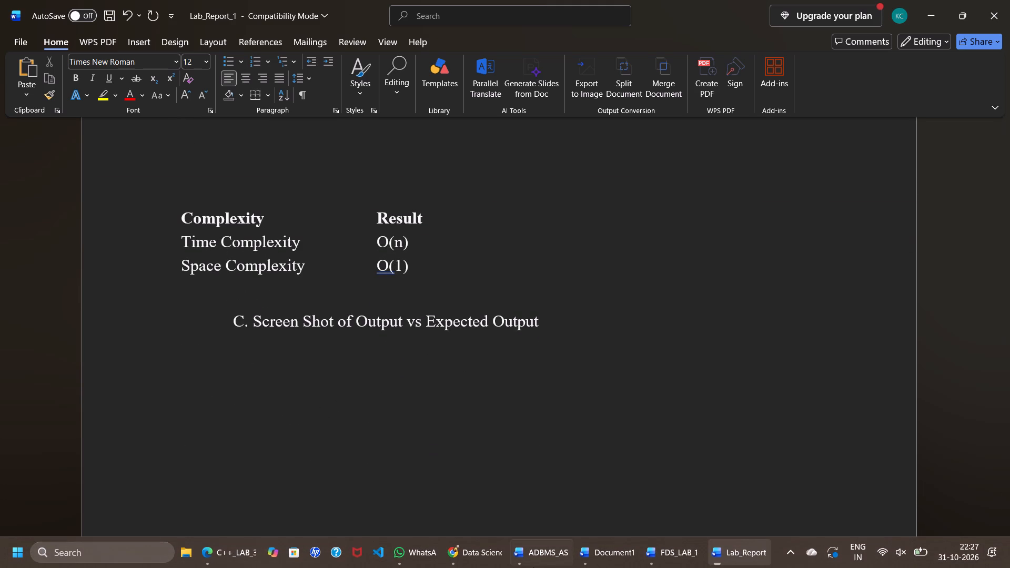
Capture the Largest Subarray Sum coding practice page in Chrome below the browser bar and paste it into the Word report under heading C.
left_click(490, 482)
scroll(470, 347, "down", 2)
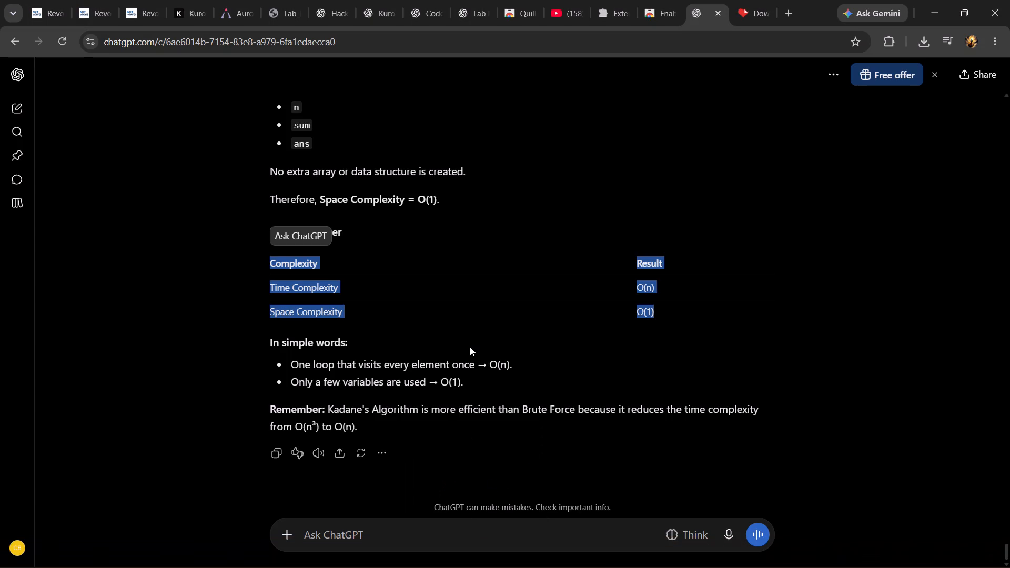
scroll(470, 347, "down", 1)
left_click(47, 7)
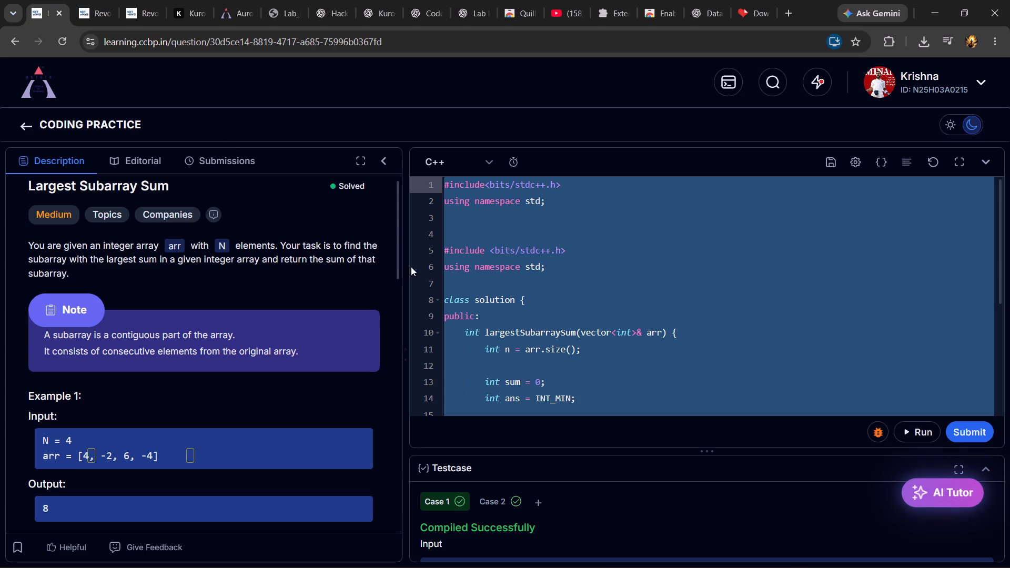
left_click(513, 272)
left_click_drag(751, 449, 755, 459)
scroll(704, 386, "down", 2)
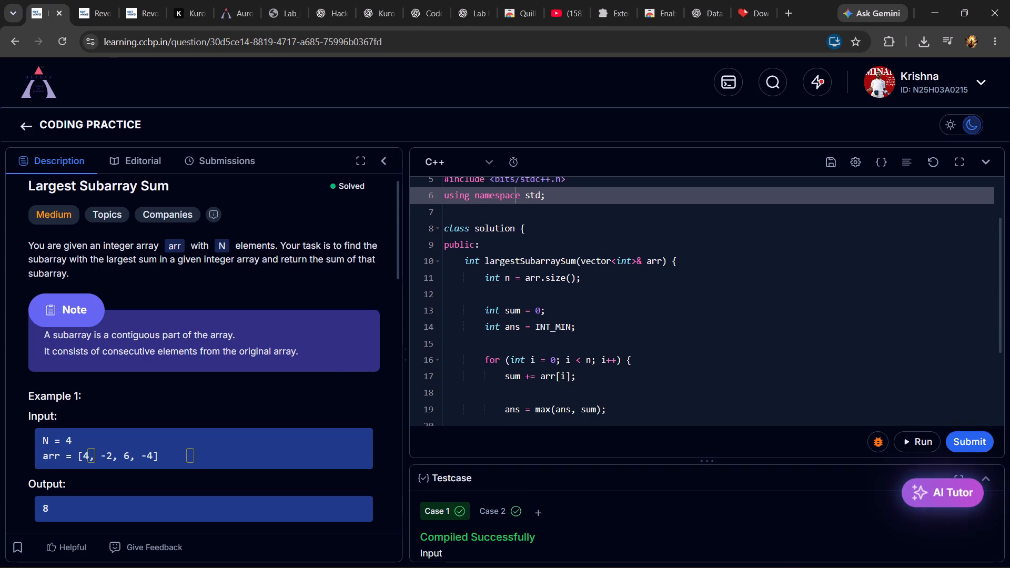
scroll(331, 369, "up", 1)
key("Print")
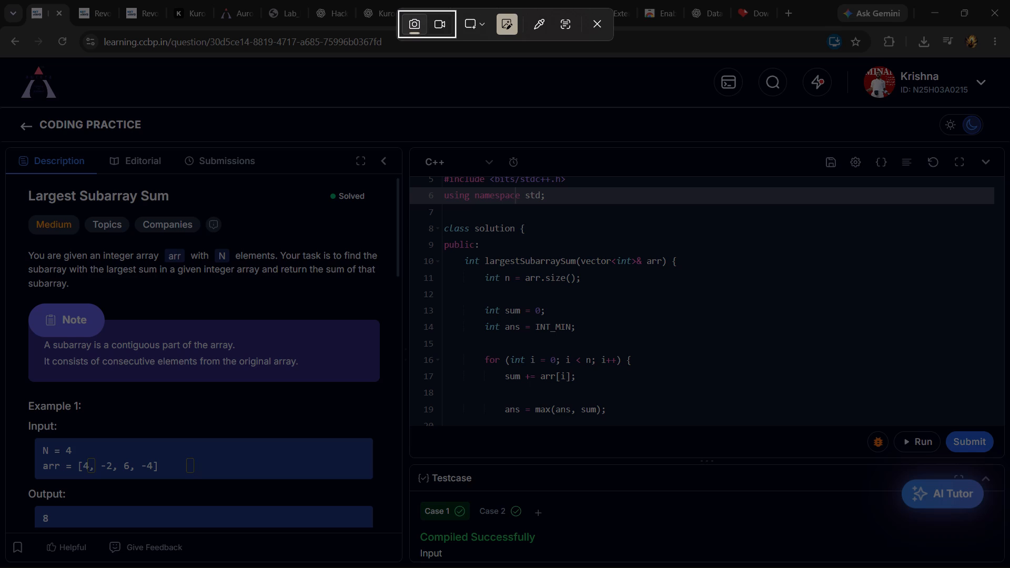
left_click_drag(0, 59, 1008, 563)
scroll(123, 130, "right", 5)
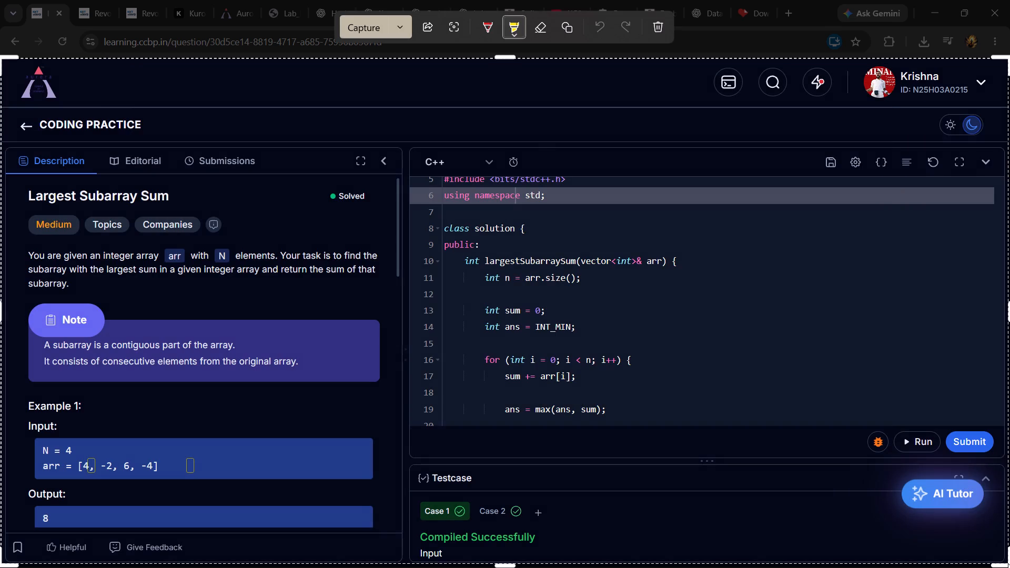
key("ctrl+c")
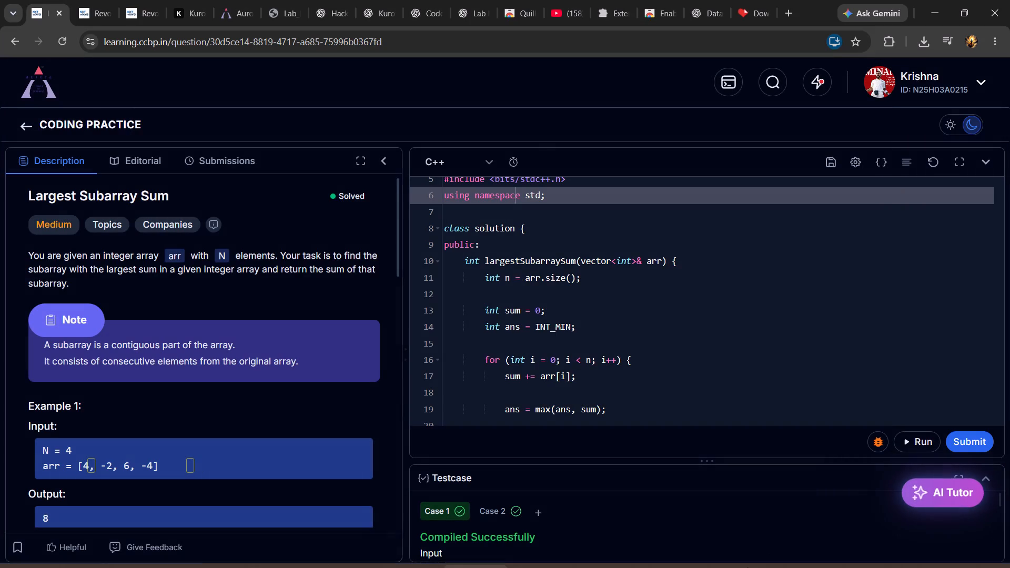
left_click(854, 478)
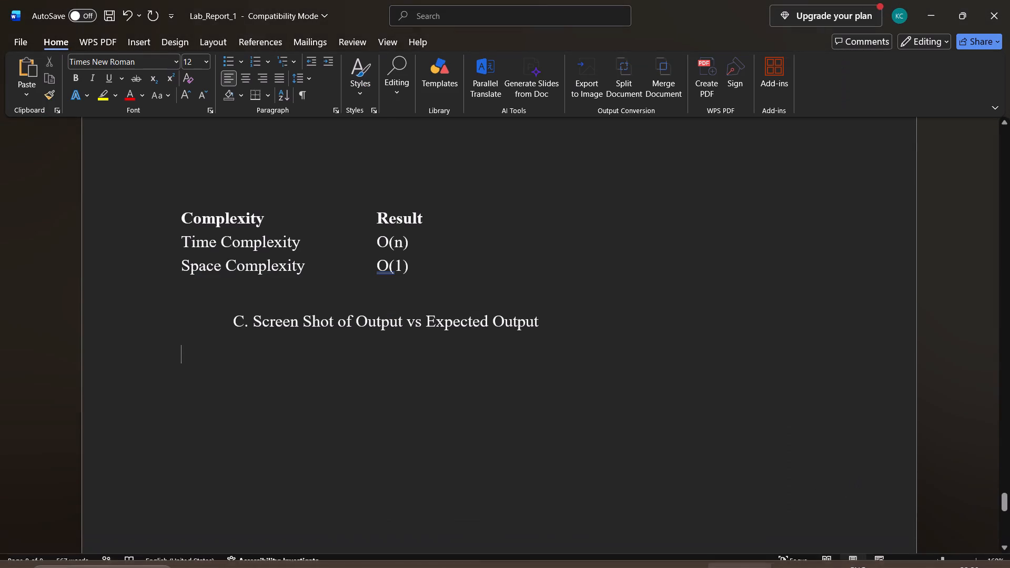
key("ctrl+v")
Look back through the earlier pages of the lab report, including the certificate page.
scroll(540, 404, "up", 9)
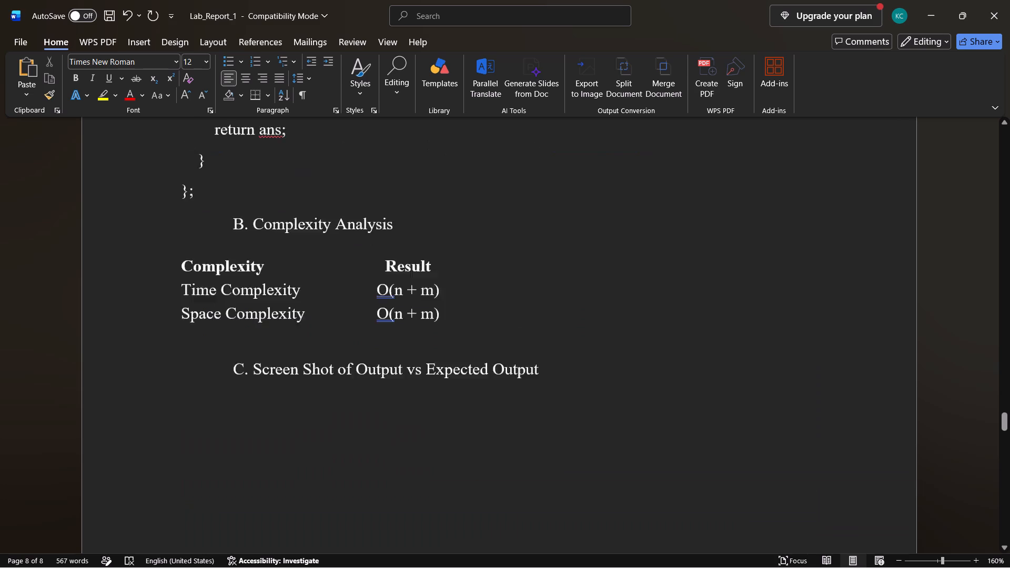
scroll(540, 404, "up", 10)
scroll(540, 404, "down", 1)
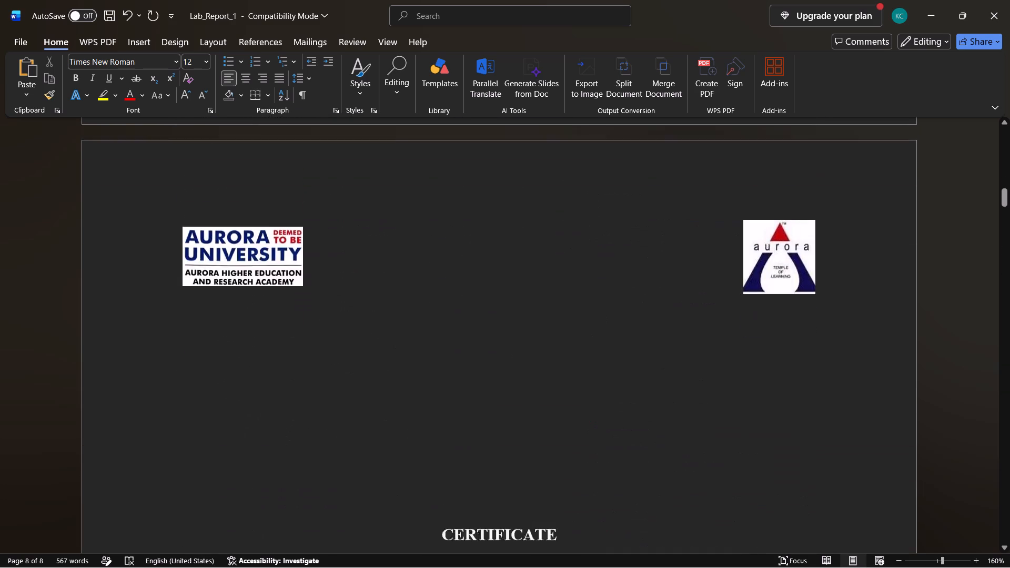
scroll(540, 404, "down", 2)
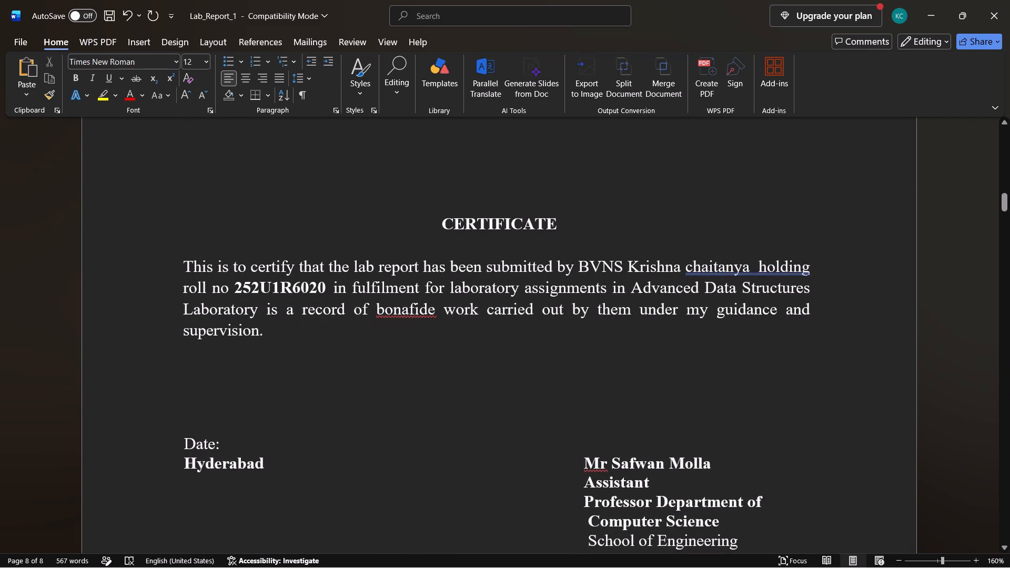
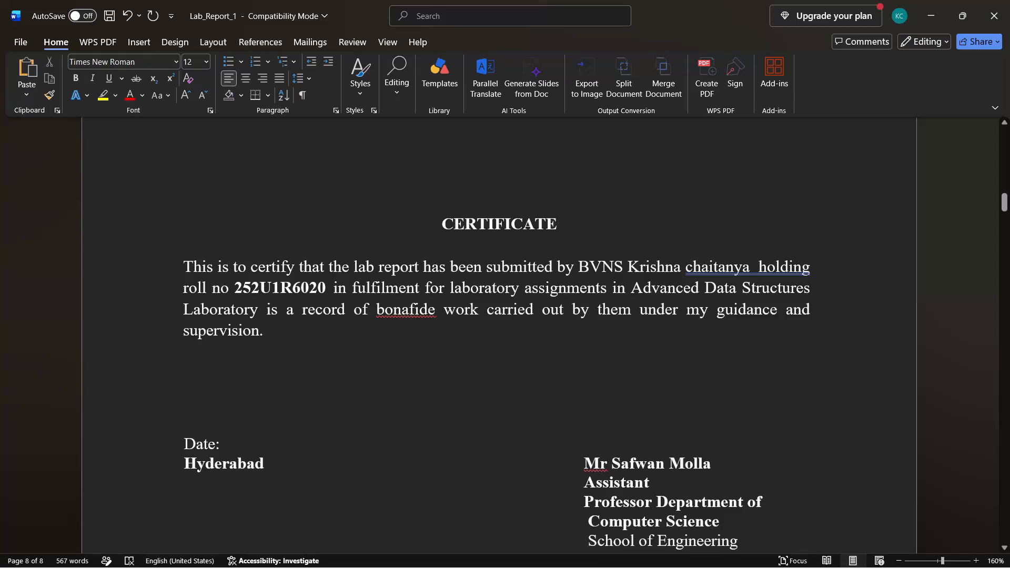
Move 'Department of' in the certificate's signature block onto its own line and indent it with 26 spaces above 'Computer Science'.
left_click(654, 499)
key("Return")
key("space")
key("space")
key("space")
key("space")
key("space")
key("space")
key("space")
key("space")
key("space")
key("space")
key("space")
key("space")
key("space")
key("space")
key("space")
key("space")
key("space")
key("space")
key("space")
key("space")
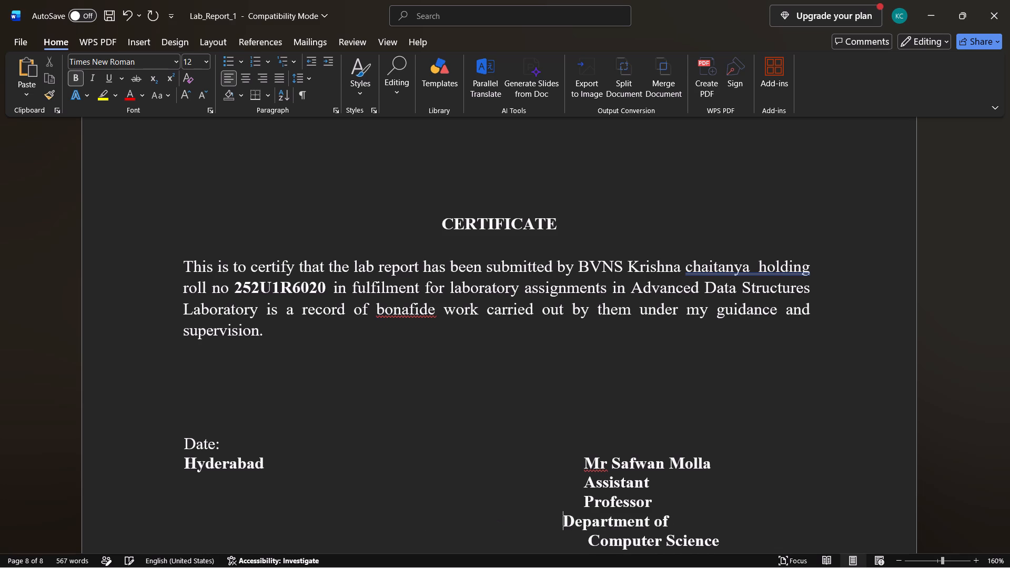
key("space")
key("space")
key("space")
key("space")
key("space")
key("space")
Insert one space before 'Professor', 'Assistant' and the supervisor's name so the certificate's signature block lines align with 'Department of'.
scroll(654, 499, "down", 1)
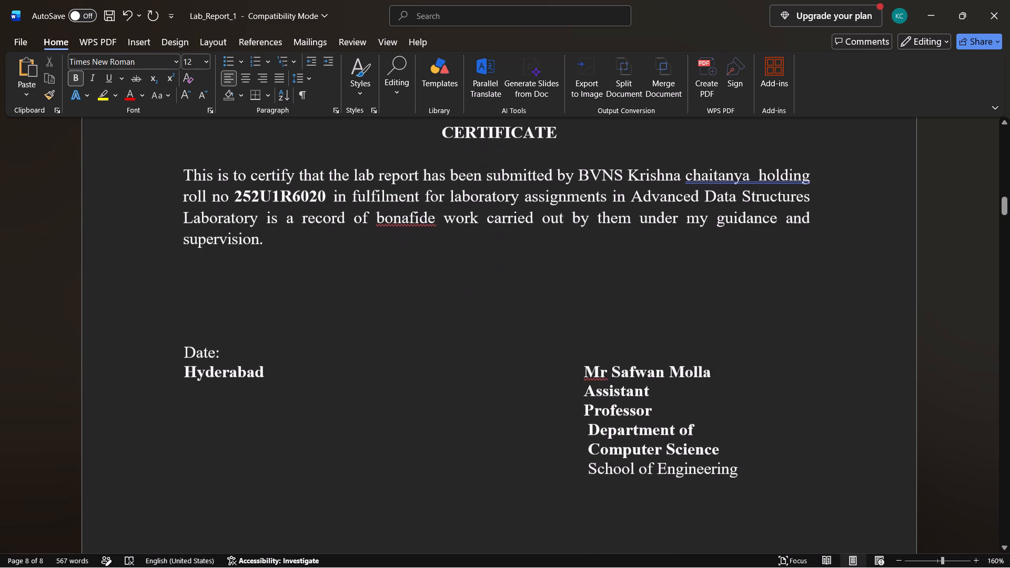
key("Up")
key("Left")
key("space")
key("Up")
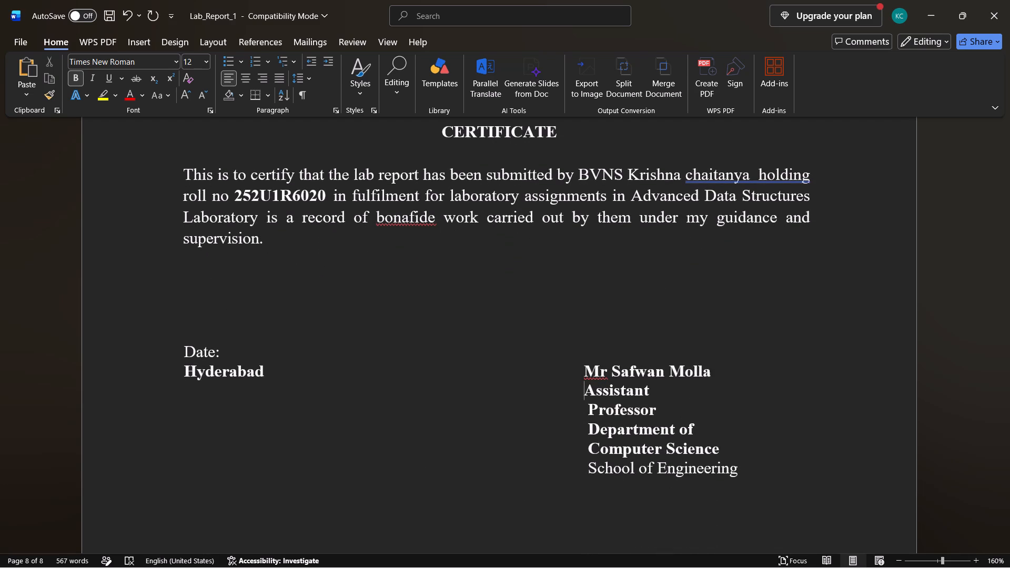
key("space")
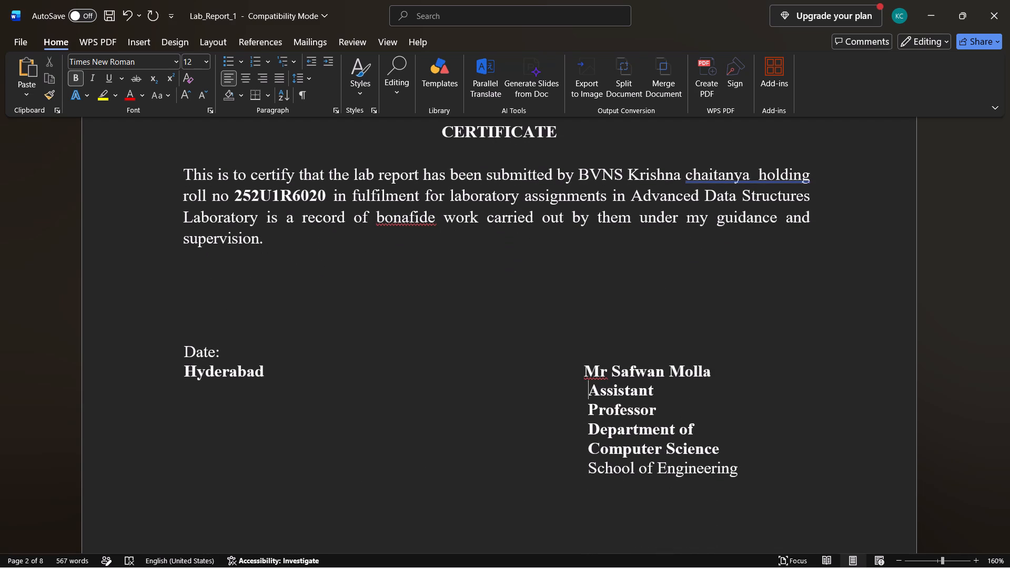
key("Up")
key("space")
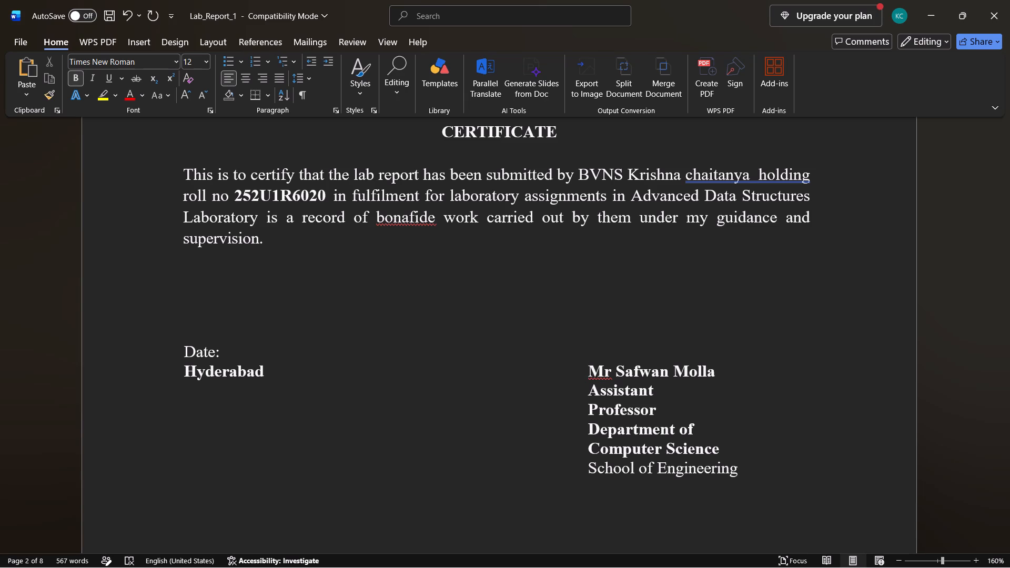
Review the whole lab report from the title page through the question 2.4 code and output screenshot.
scroll(654, 499, "right", 1)
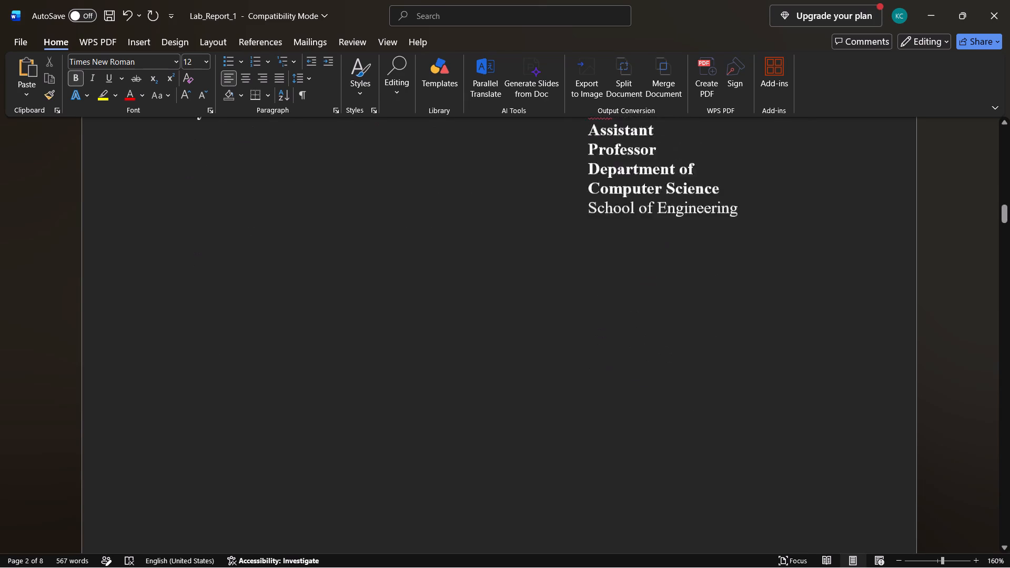
scroll(654, 499, "right", 2)
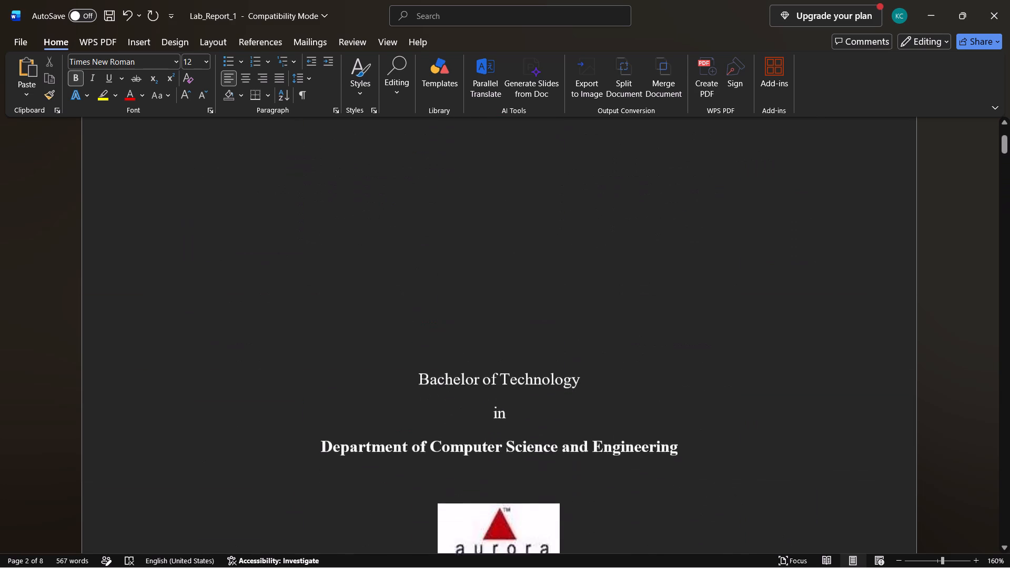
scroll(654, 499, "right", 1)
scroll(603, 562, "down", 1)
scroll(634, 482, "down", 1)
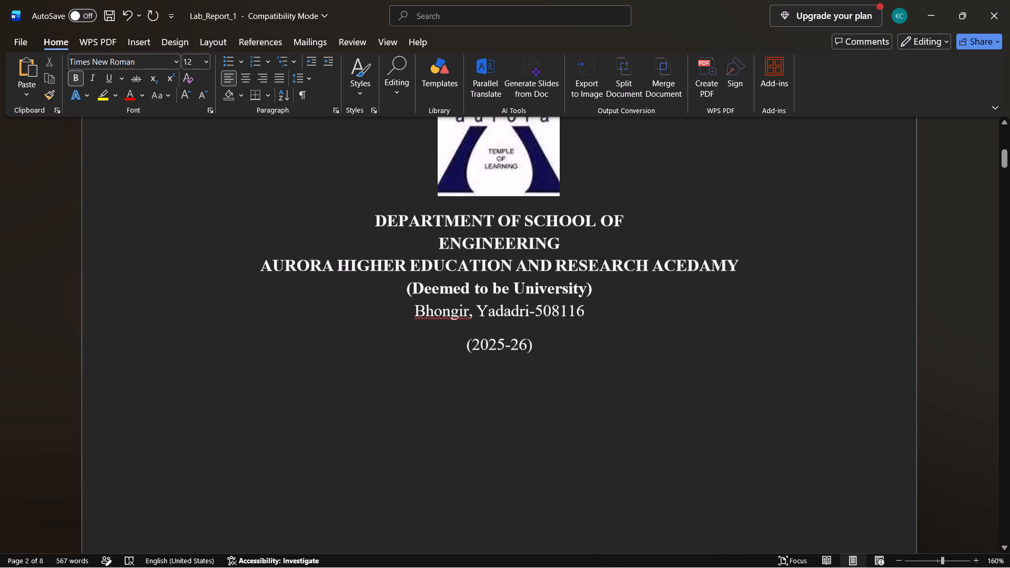
scroll(634, 482, "down", 6)
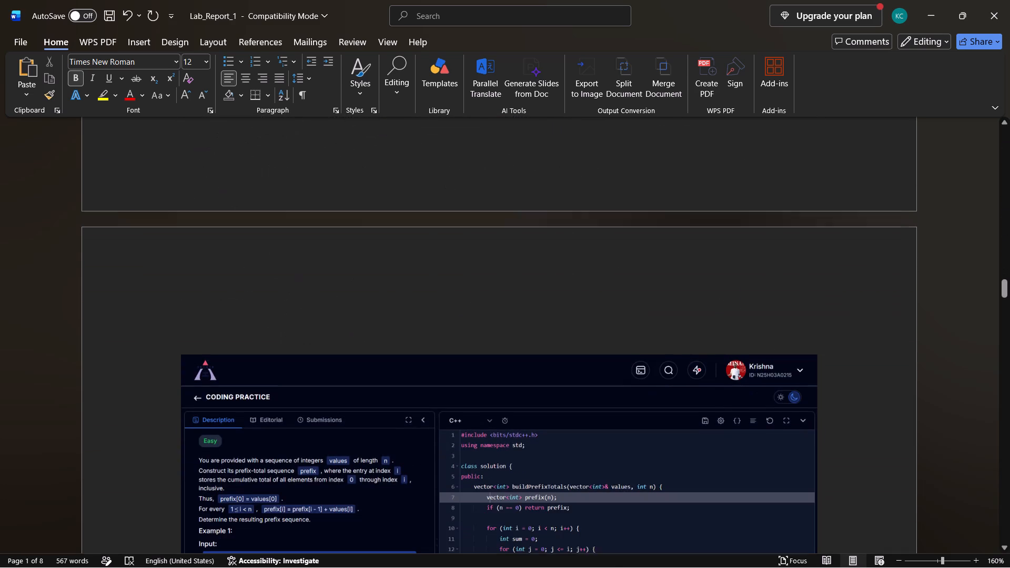
scroll(634, 482, "down", 5)
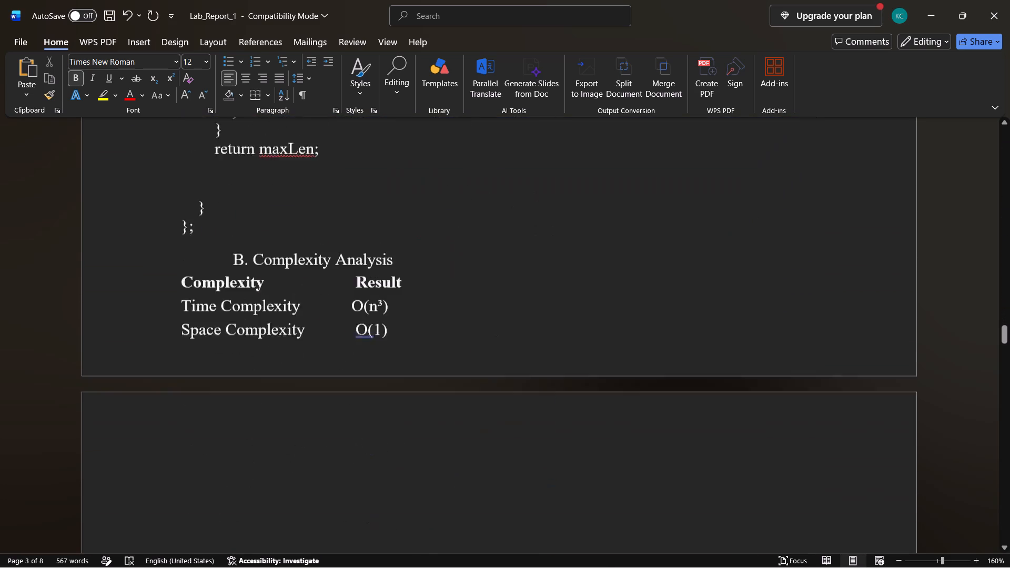
scroll(634, 482, "down", 7)
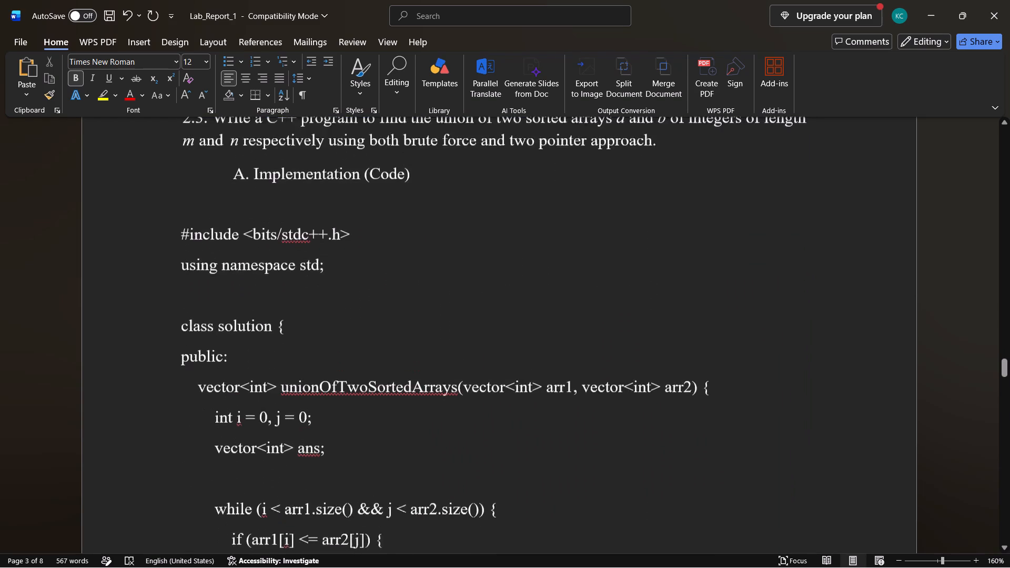
scroll(634, 482, "down", 4)
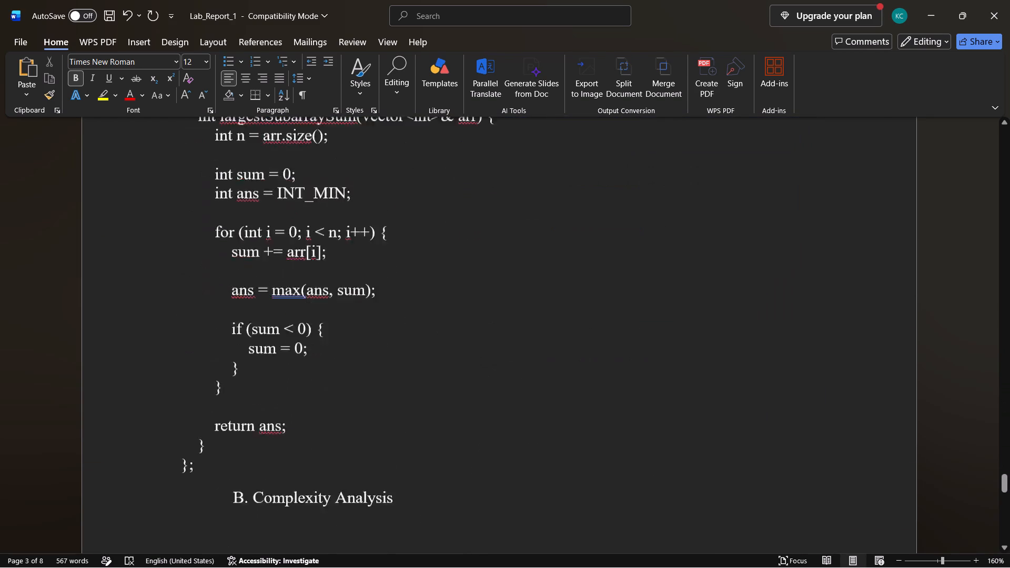
scroll(634, 482, "down", 5)
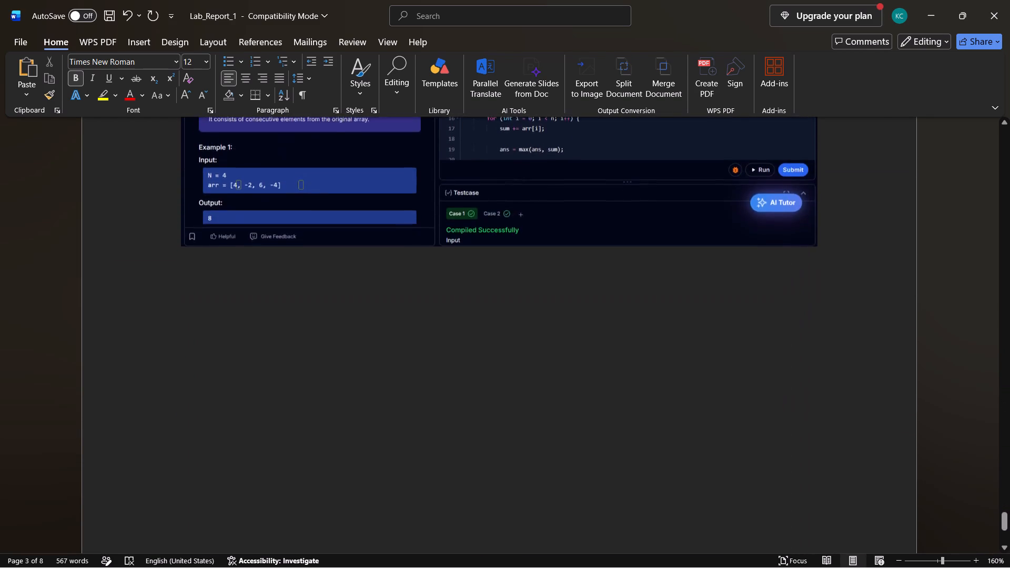
scroll(634, 482, "down", 4)
scroll(634, 482, "up", 2)
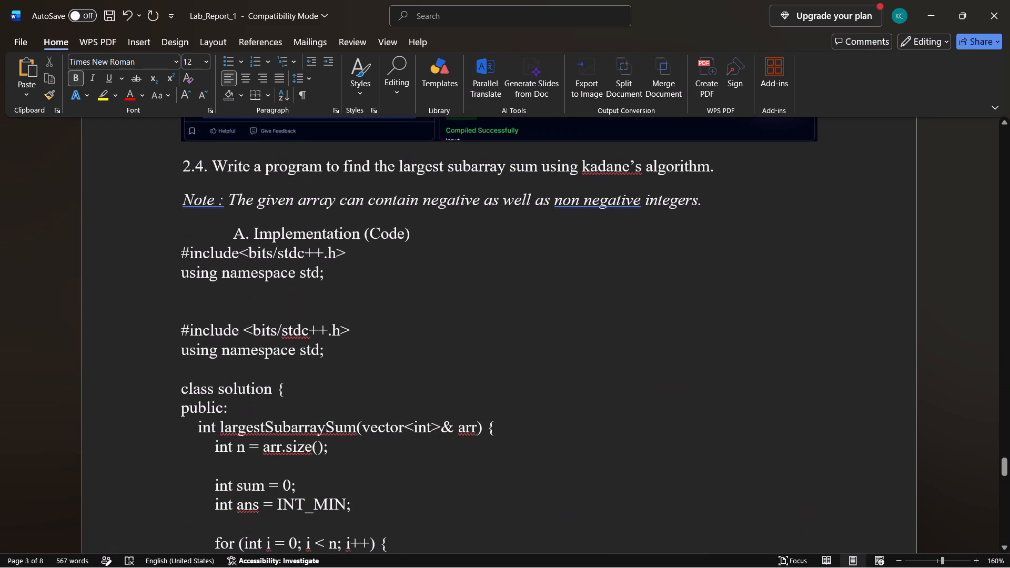
Save the report as a PDF named DATA_STRUCTURES_Lab_Report_1 in the Downloads folder.
left_click(25, 49)
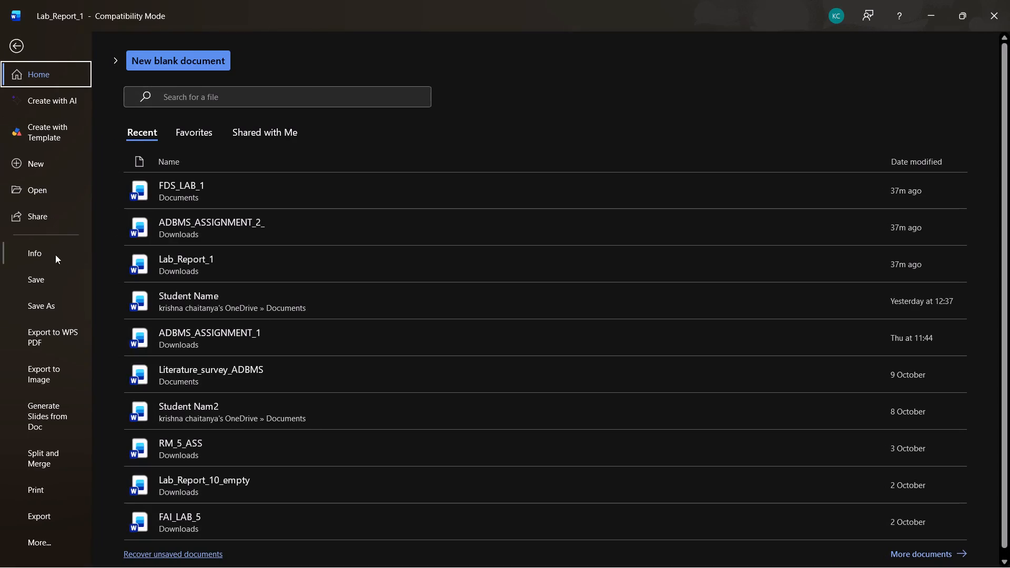
left_click(67, 302)
left_click(178, 289)
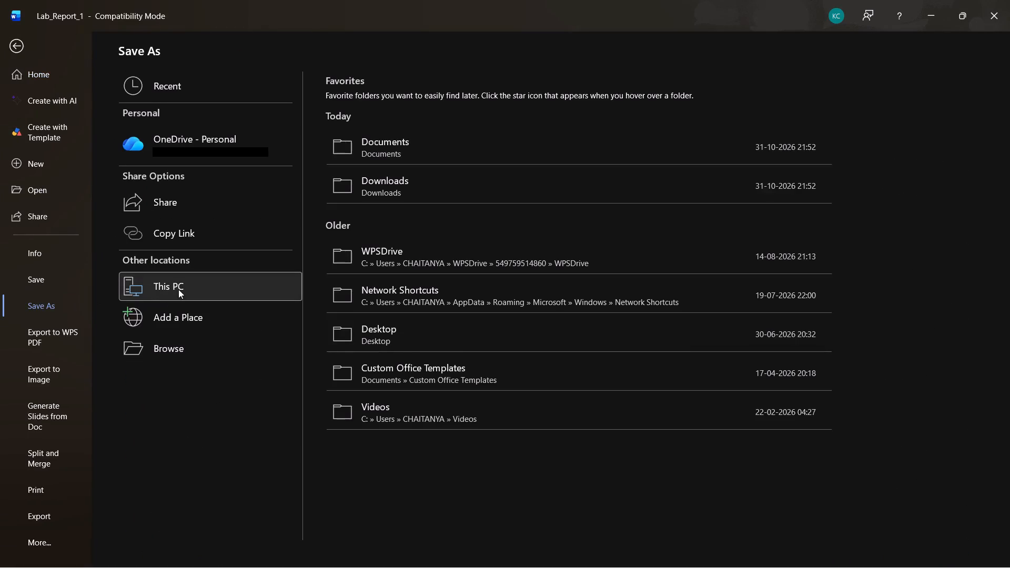
left_click(420, 169)
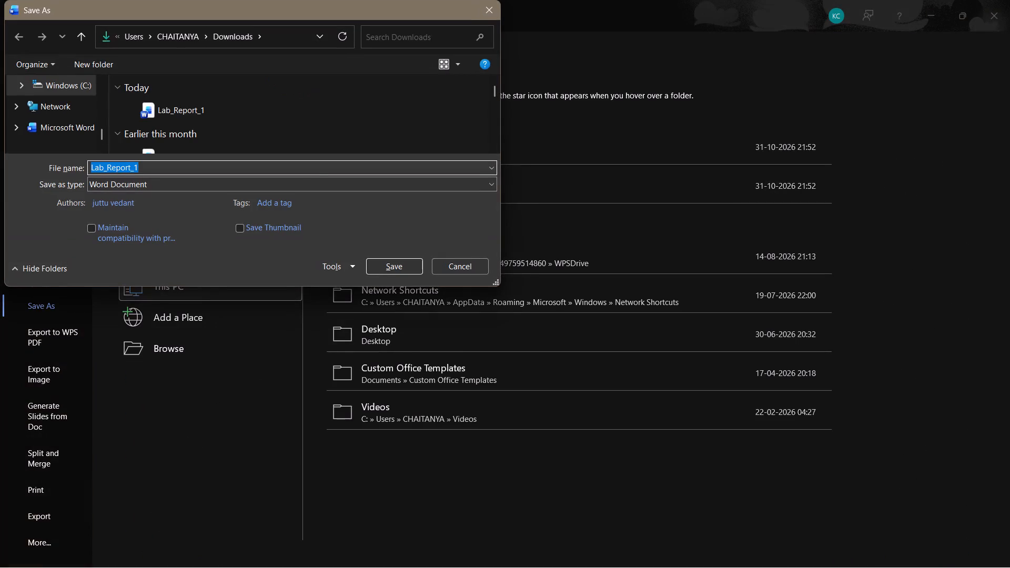
key("Left")
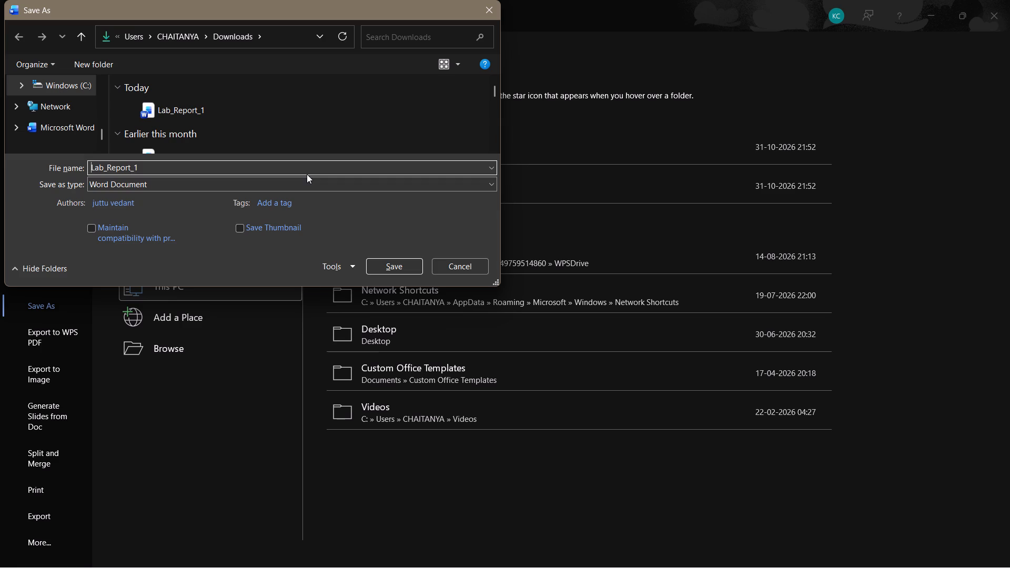
key("a")
key("BackSpace")
type("DATA")
type("_STRUCTURES_")
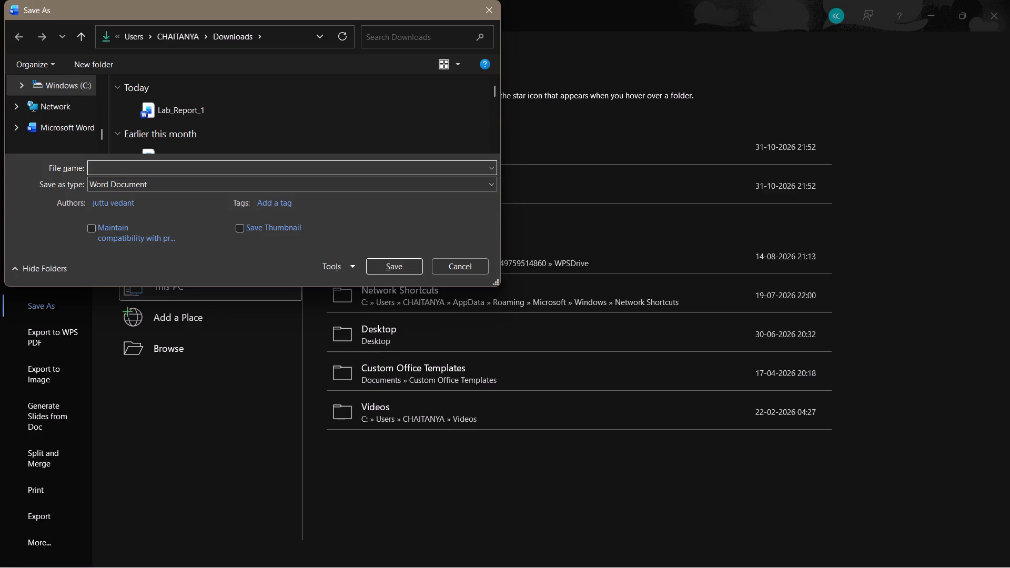
left_click(353, 188)
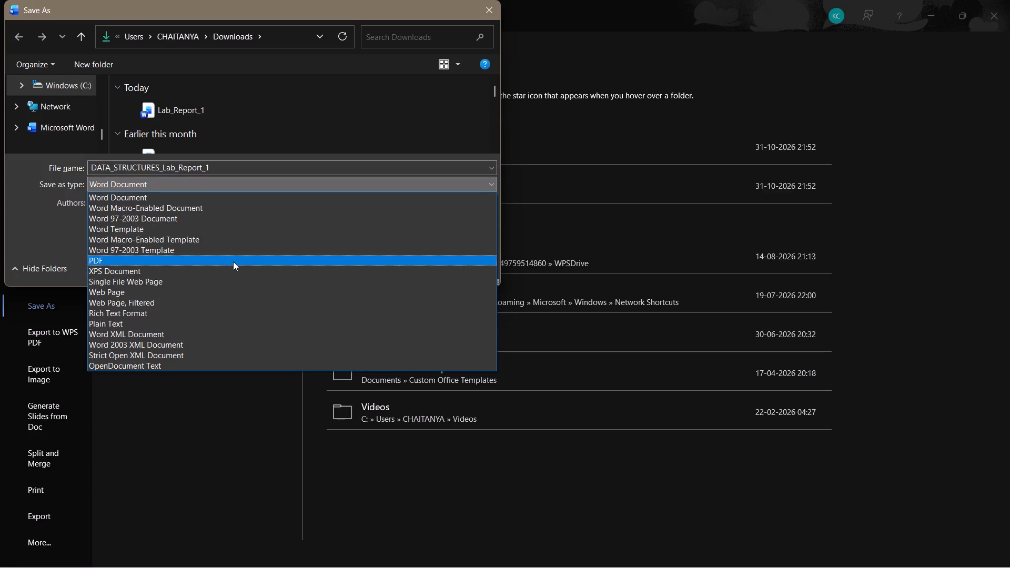
left_click(232, 260)
left_click(381, 293)
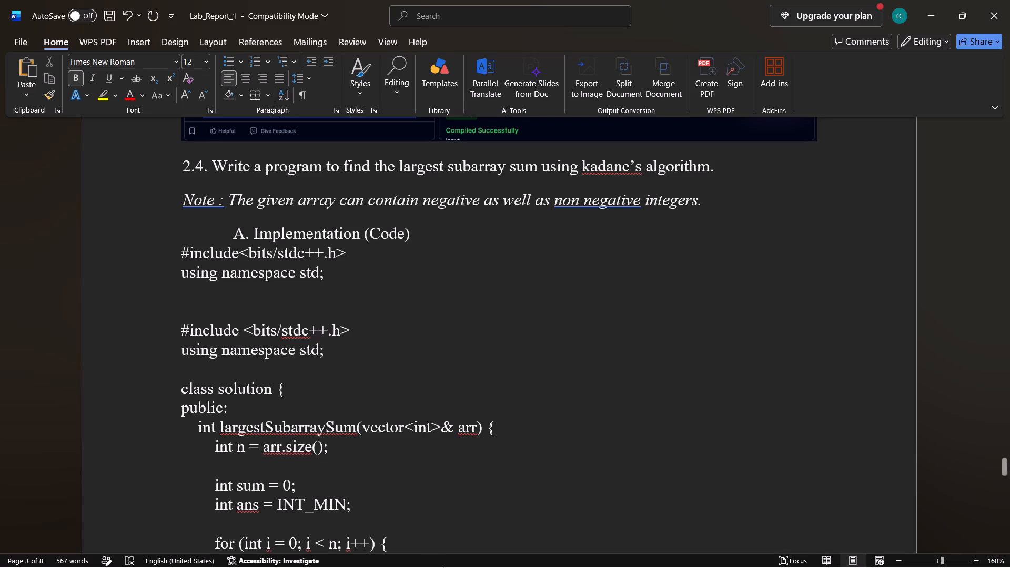
Switch to the Aurora assessments page in Chrome and upload DATA_STRUCTURES_Lab_Report_1 from Downloads as the Lab Report 1 submission.
left_click(467, 489)
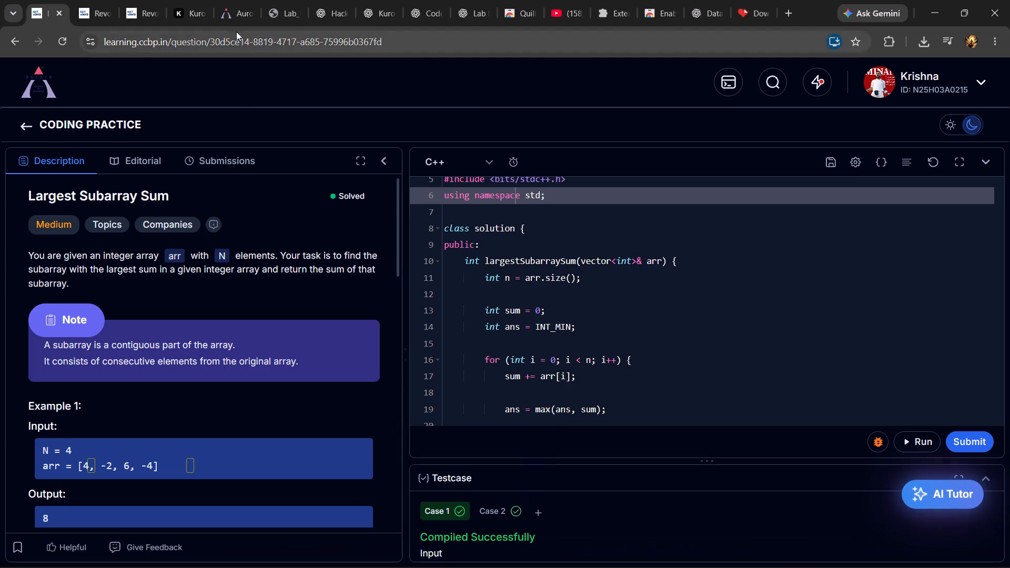
left_click(239, 14)
left_click(312, 282)
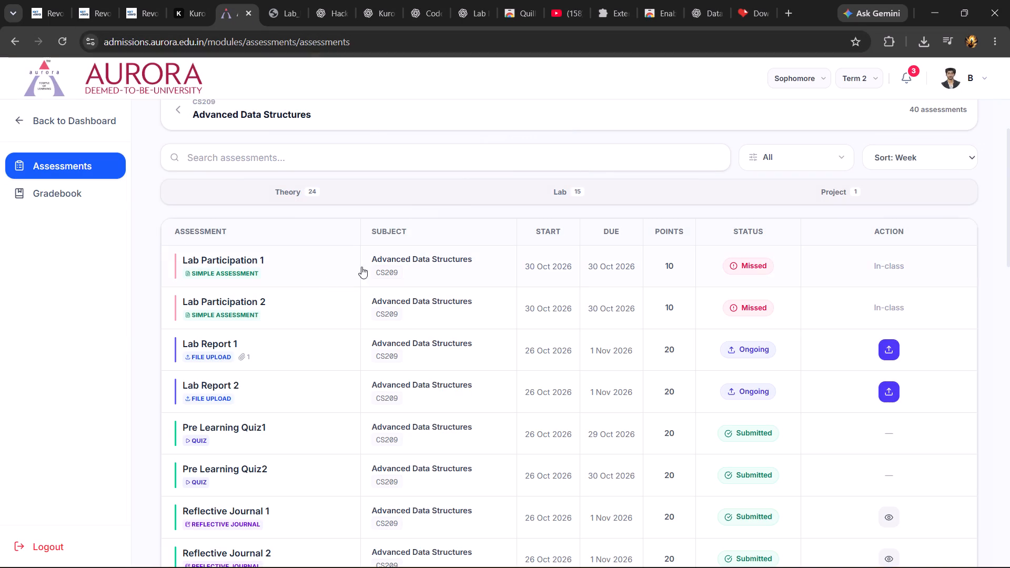
left_click(517, 360)
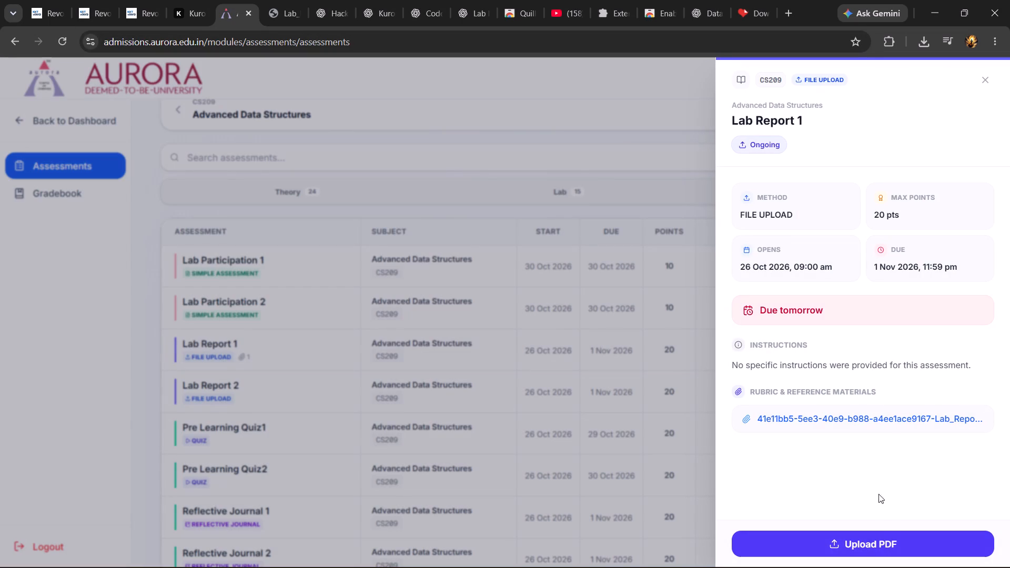
left_click(877, 537)
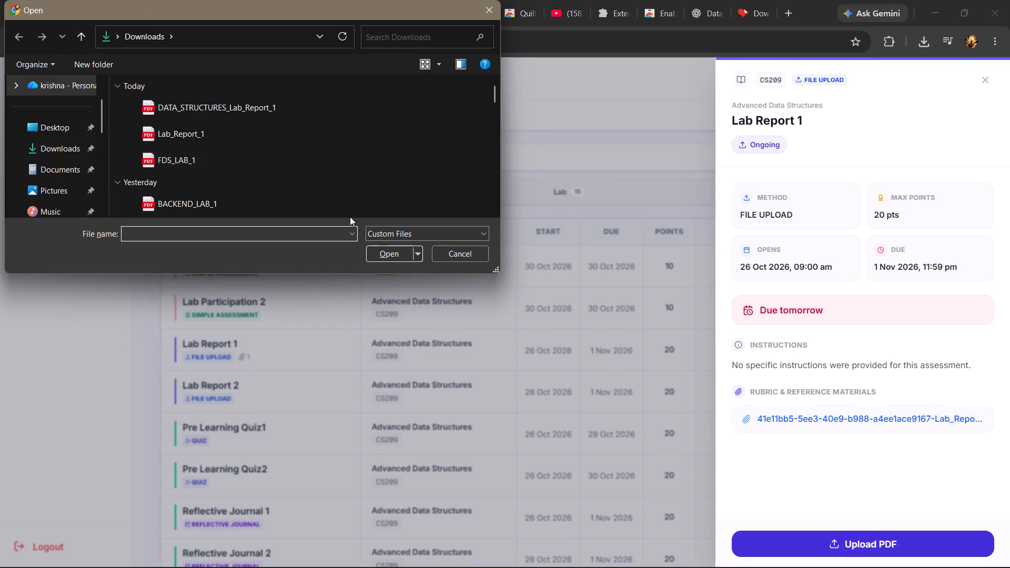
left_click(192, 100)
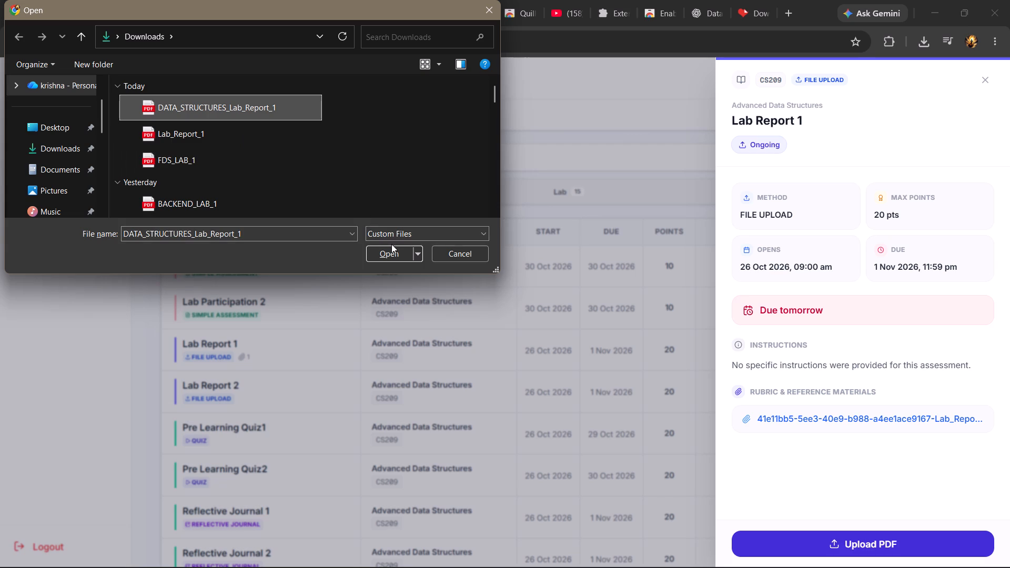
left_click(394, 247)
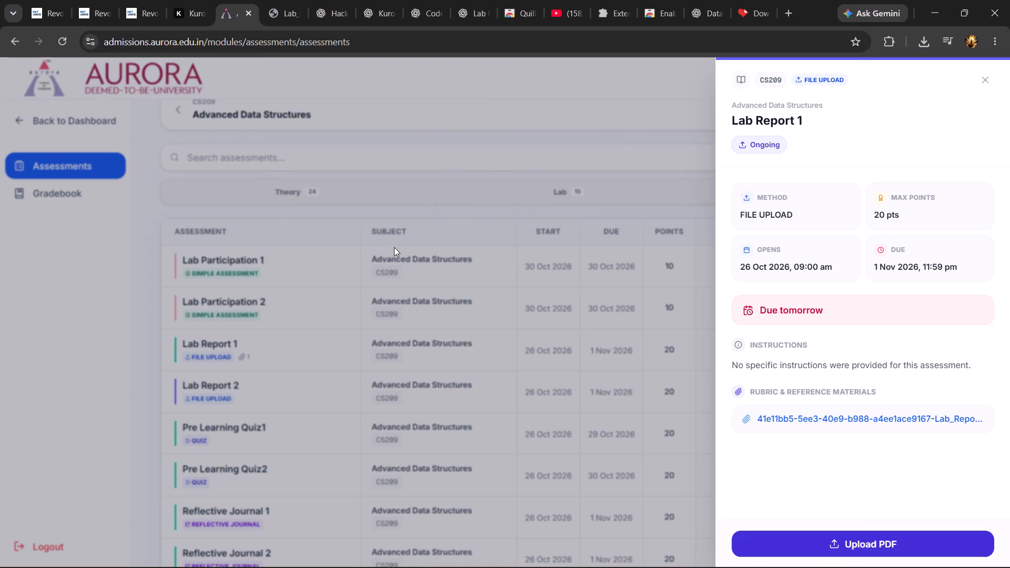
left_click(432, 242)
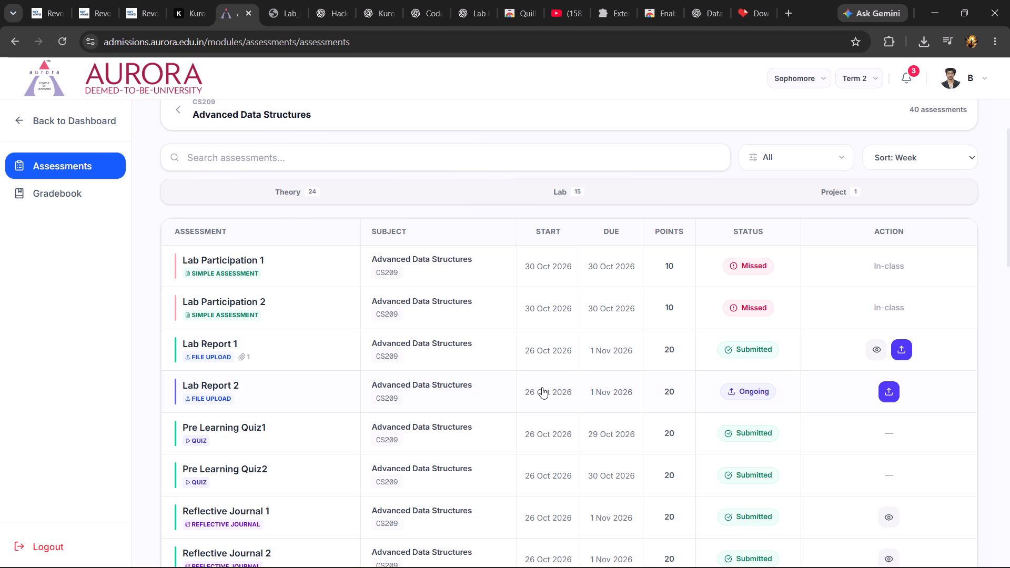
Examine the details and instructions of the Lab Report 2 assessment.
left_click(548, 395)
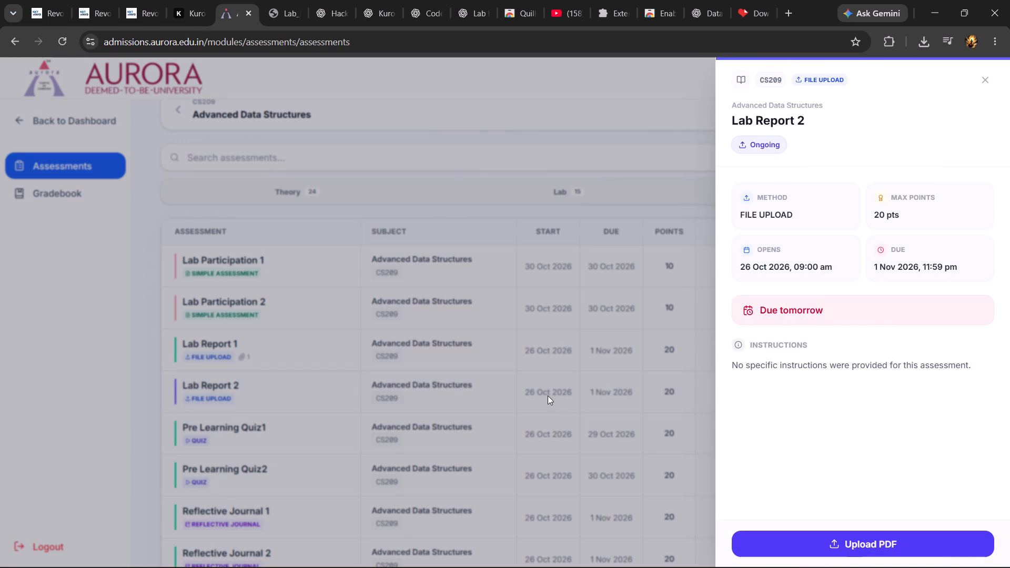
left_click(548, 395)
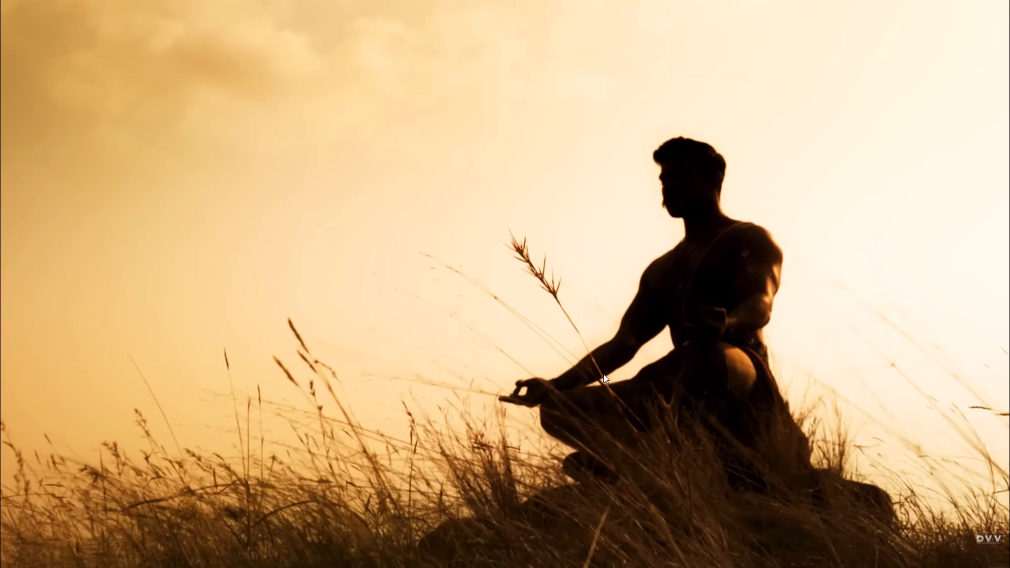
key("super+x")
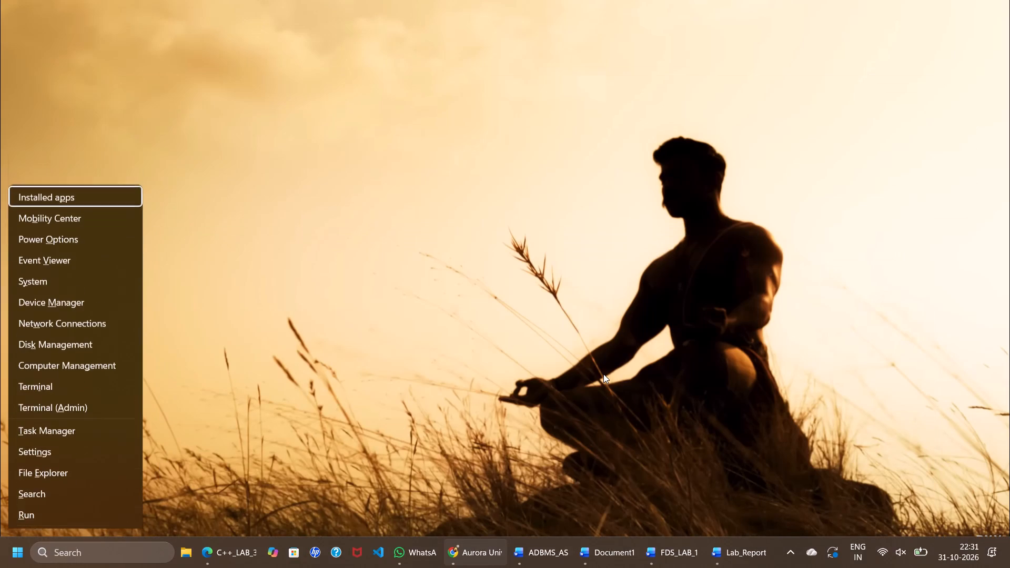